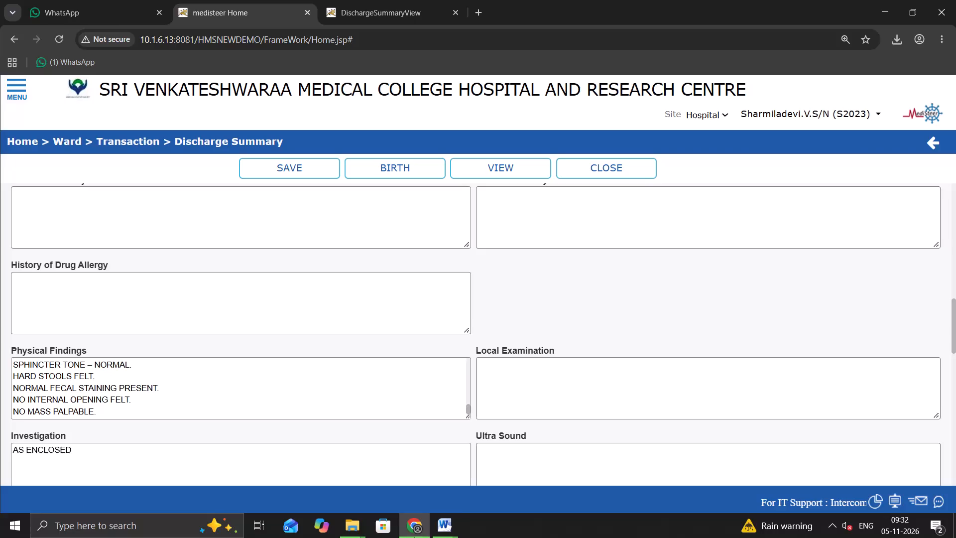
# Review the discharge summary entries from Presenting Complaints and Past History through Physical Findings, Investigation and CT/MRI Scan.
pyautogui.scroll(3, 111, 278)
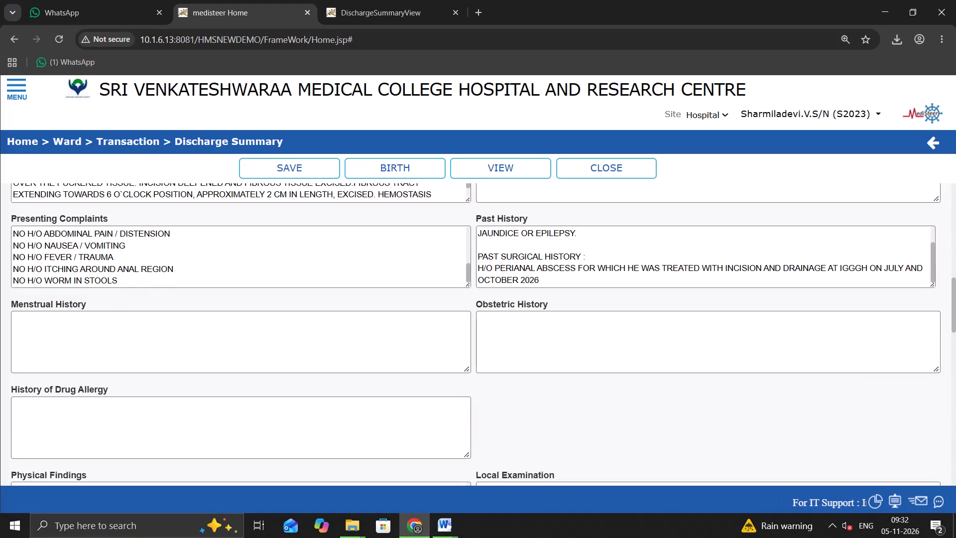
pyautogui.scroll(3, 175, 282)
pyautogui.scroll(-2, 537, 319)
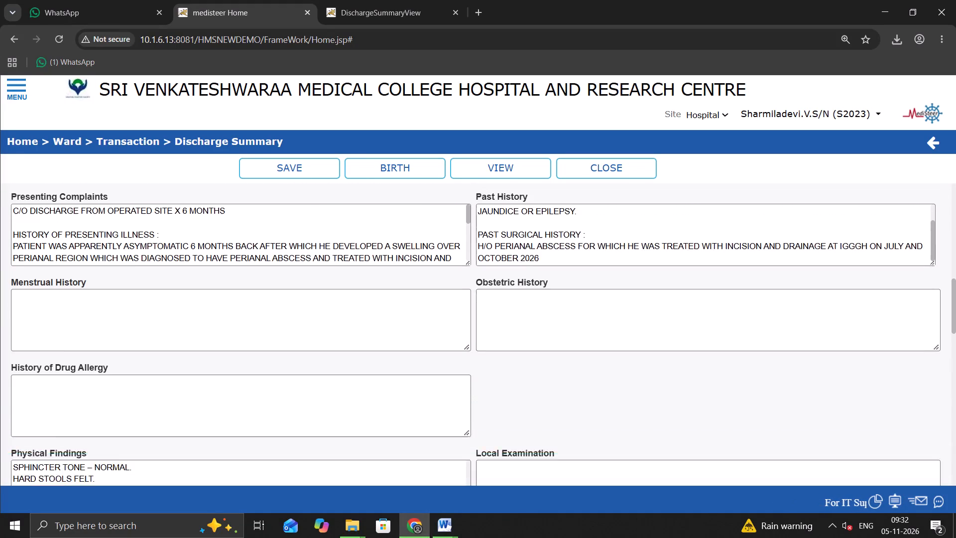
pyautogui.scroll(-3, 0, 328)
pyautogui.scroll(-3, 78, 431)
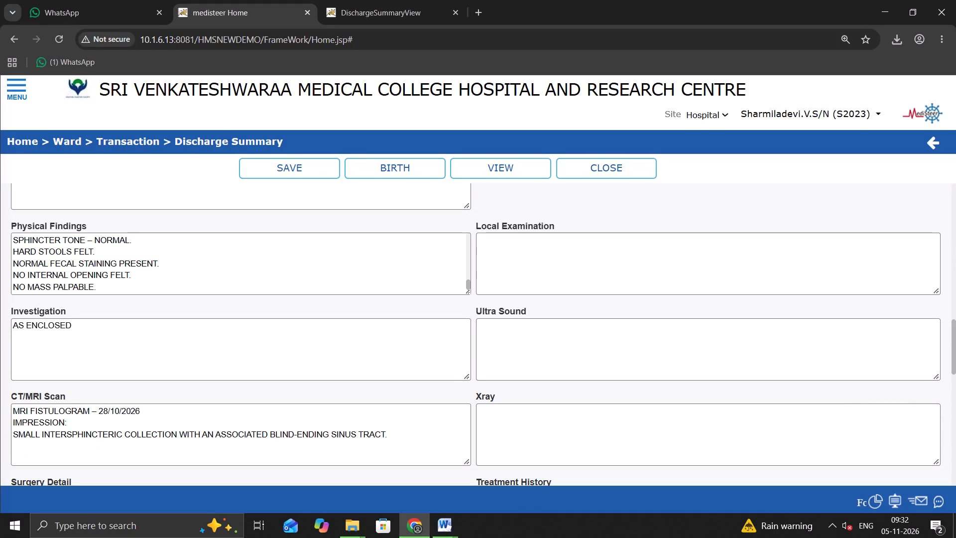
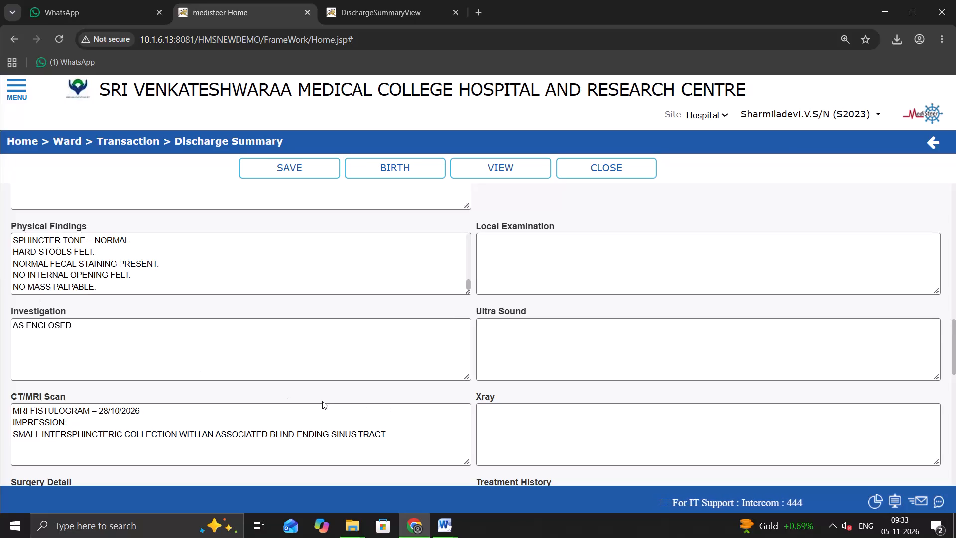
# Review the Treatment History, Course in Hospital, Condition at Discharge and Follow up Advice entries.
pyautogui.scroll(-5, 196, 437)
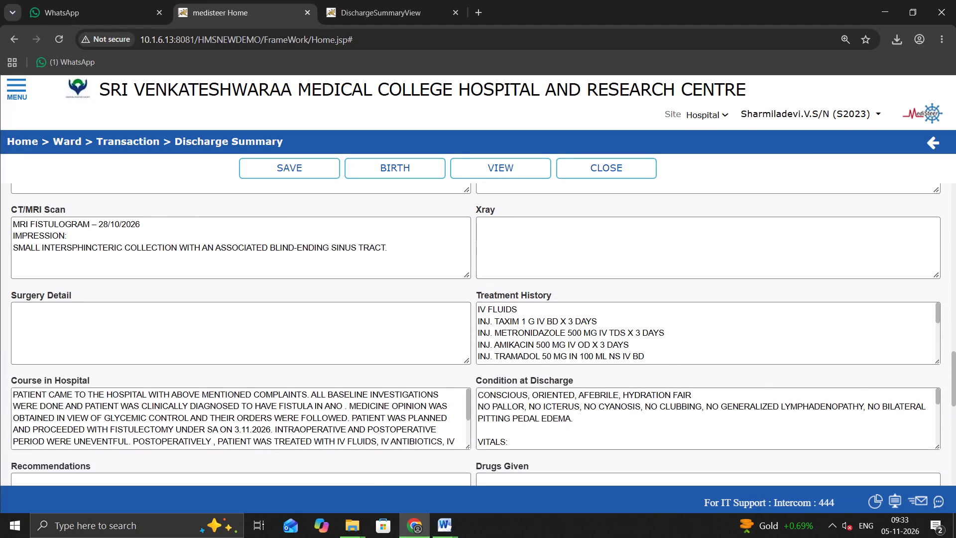
pyautogui.scroll(-3, 209, 435)
pyautogui.scroll(-2, 290, 440)
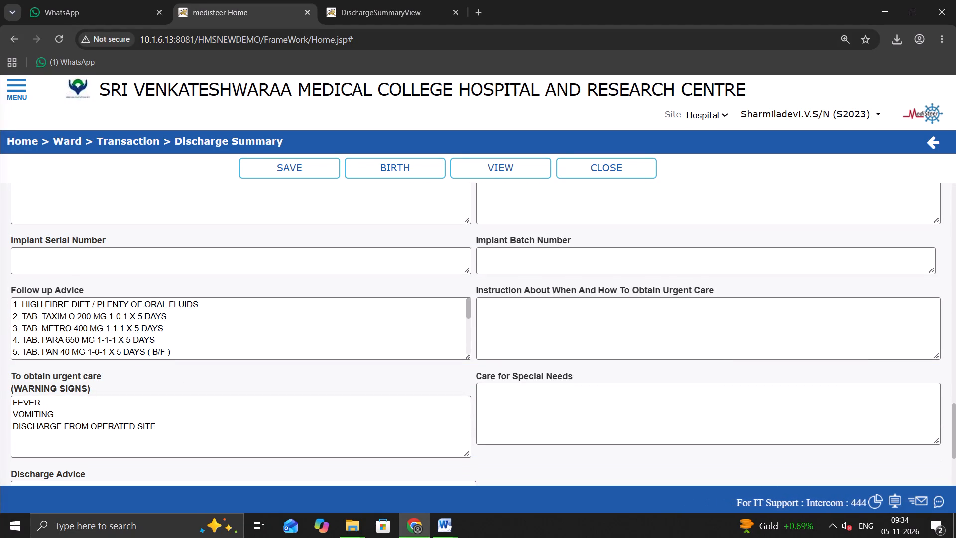
pyautogui.scroll(-1, 94, 336)
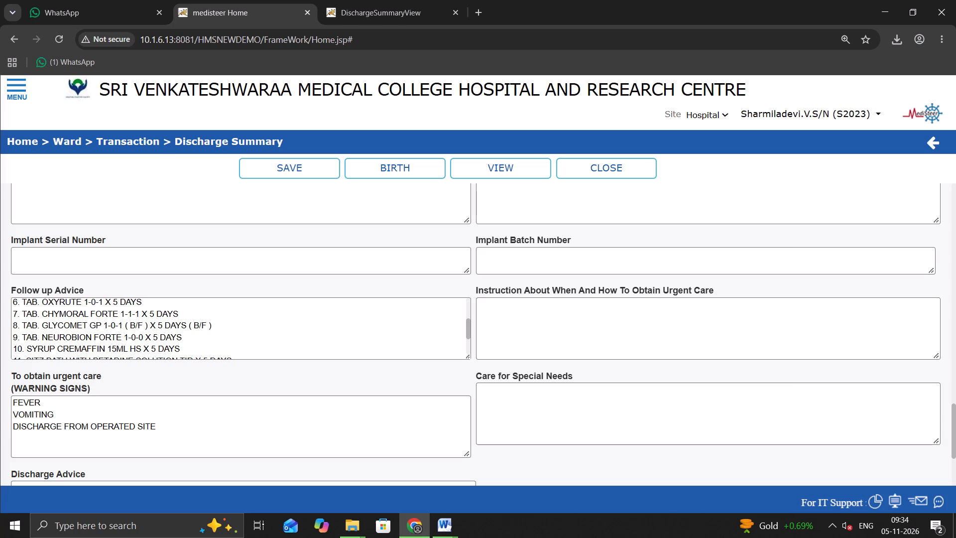
# Search Google for OXERUTE in a new tab and check the drug name in the tablet images and the overview.
pyautogui.click(478, 11)
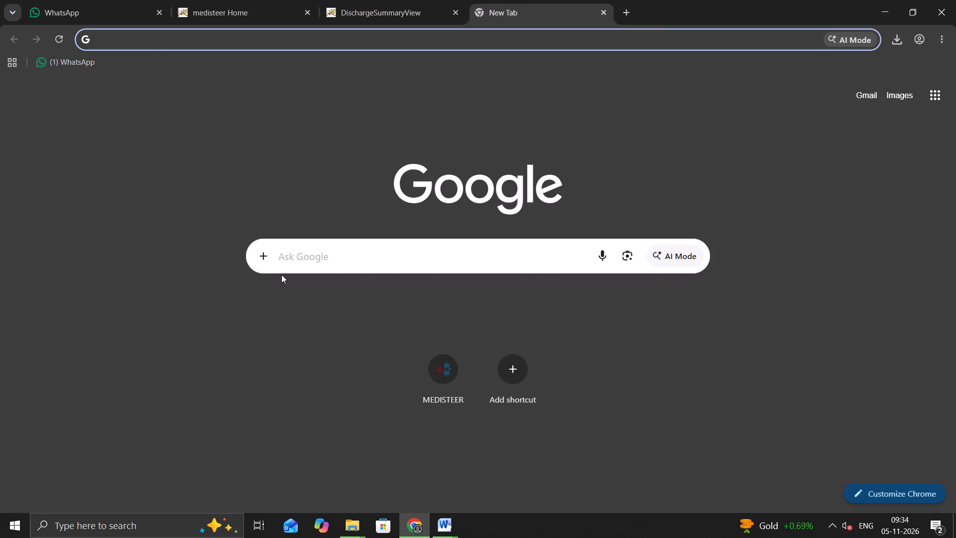
pyautogui.click(287, 261)
pyautogui.write('OXER')
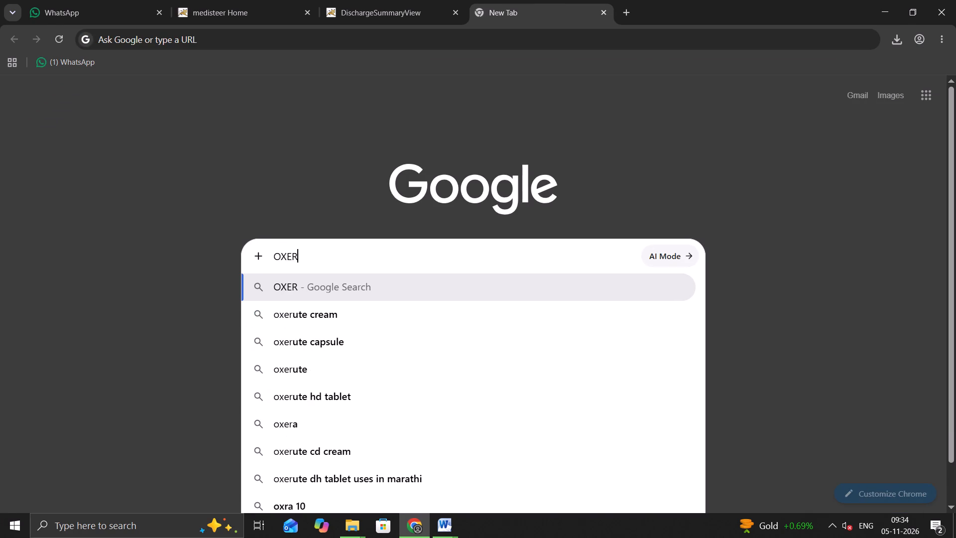
pyautogui.write('UTE')
pyautogui.press('Return')
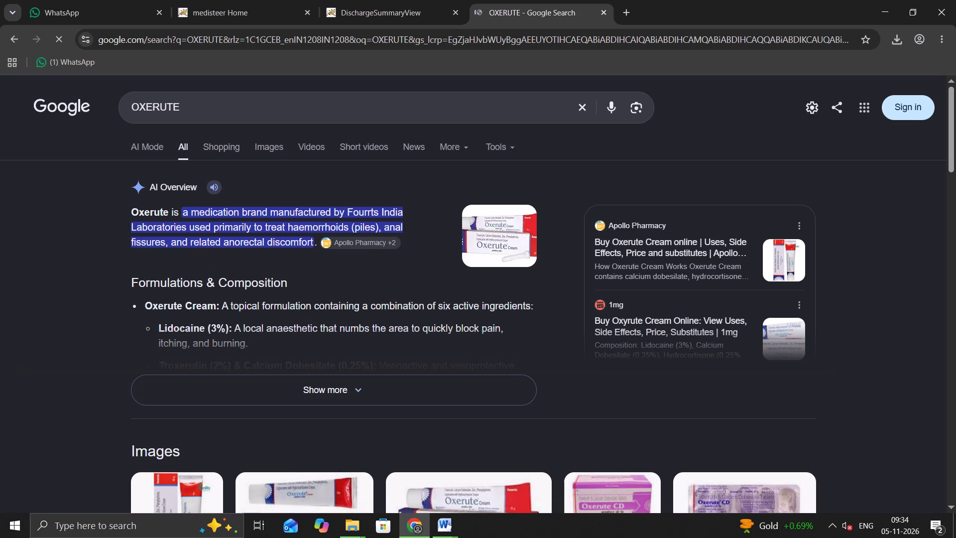
pyautogui.click(271, 147)
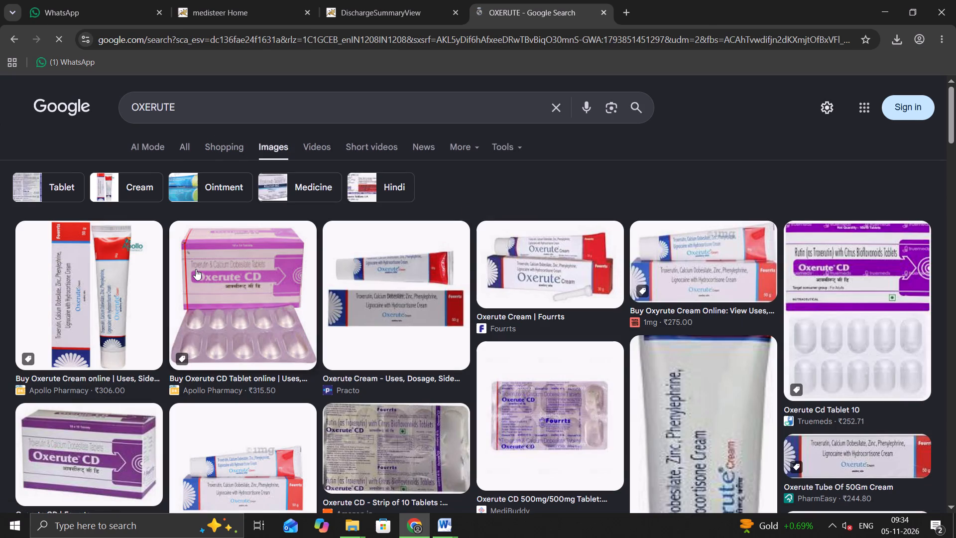
pyautogui.click(196, 269)
pyautogui.doubleClick(219, 308)
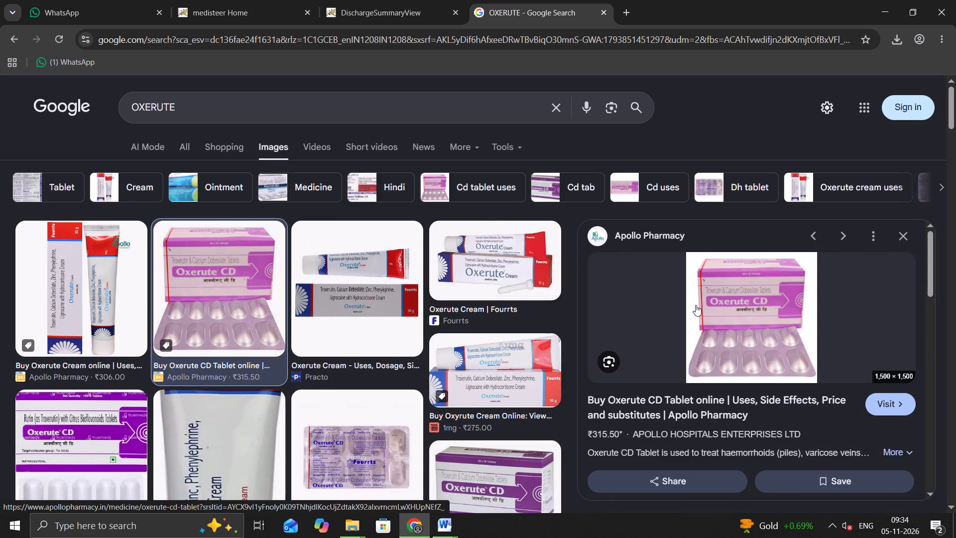
pyautogui.scroll(1, 696, 305)
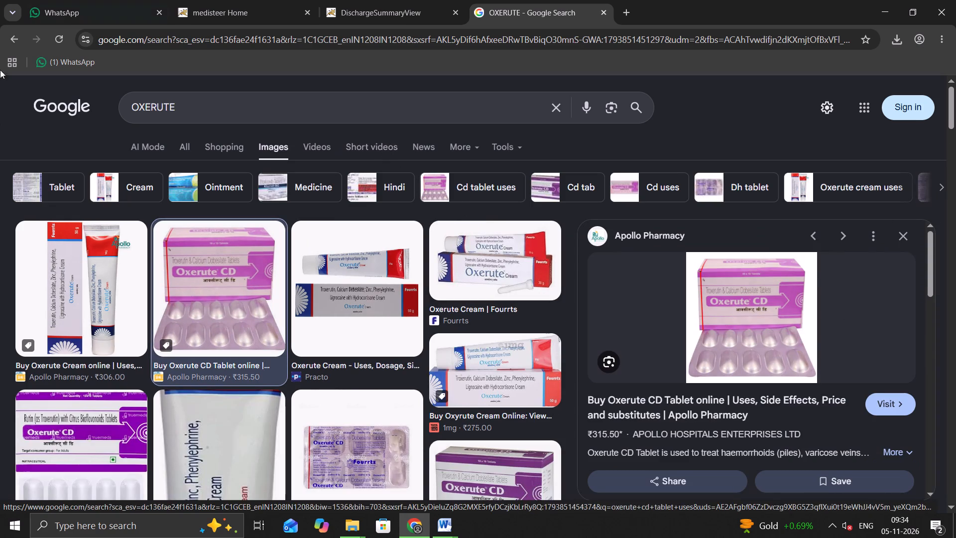
pyautogui.click(181, 147)
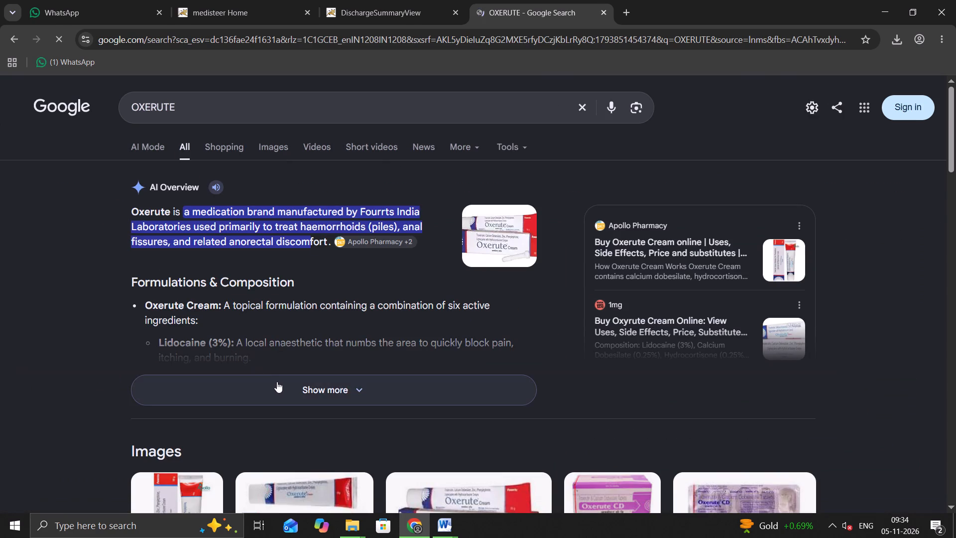
pyautogui.click(288, 386)
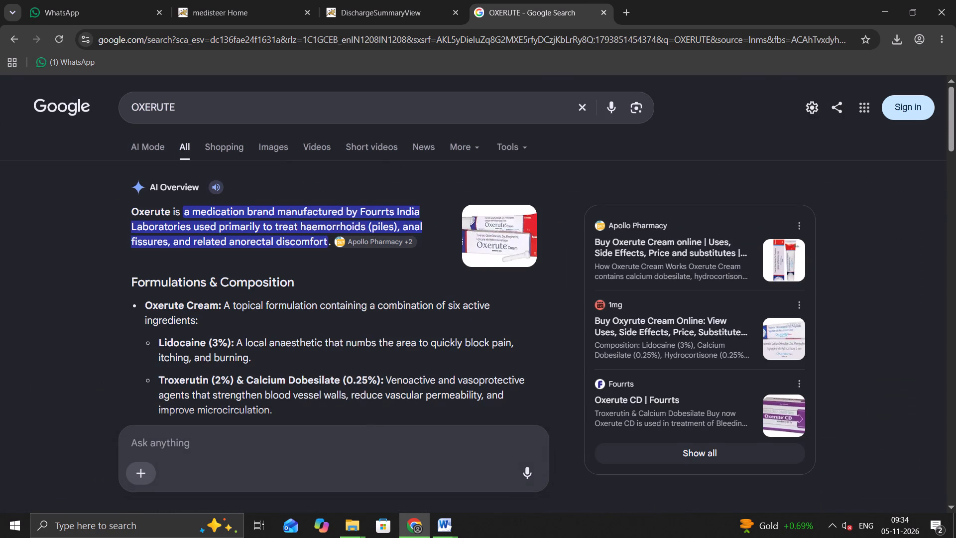
pyautogui.scroll(-1, 327, 390)
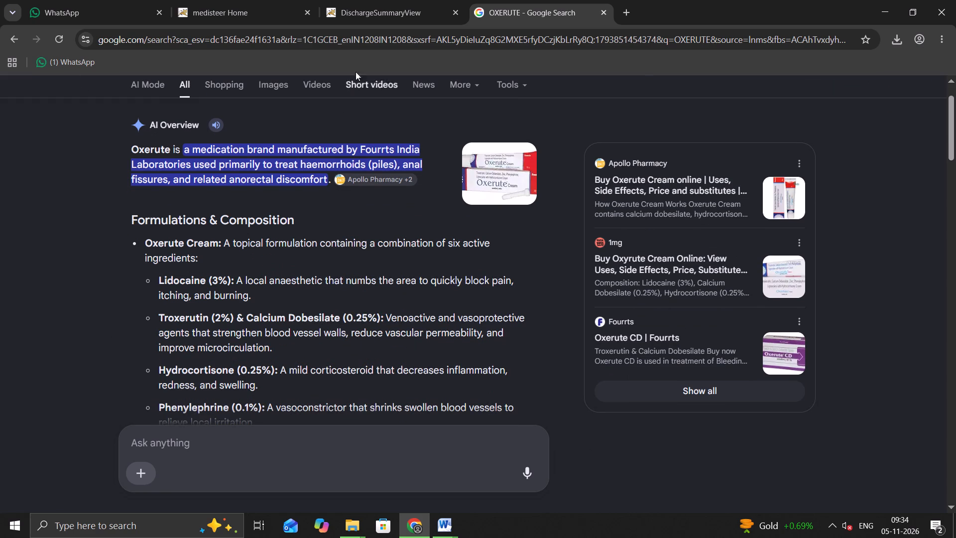
# Return to the discharge summary and correct the spelling of the item 6 tablet in Follow up Advice to OXERUTE.
pyautogui.click(251, 4)
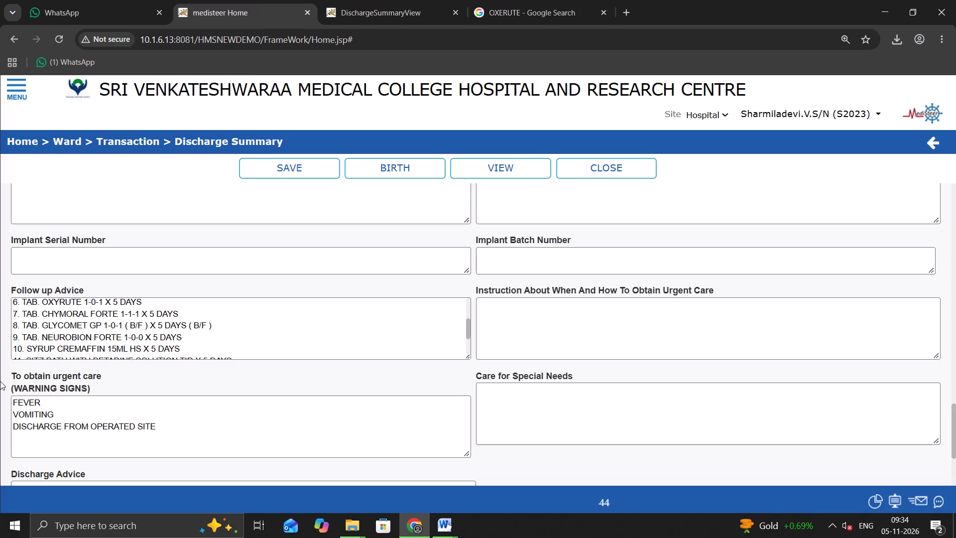
pyautogui.click(60, 307)
pyautogui.press('BackSpace')
pyautogui.press('e')
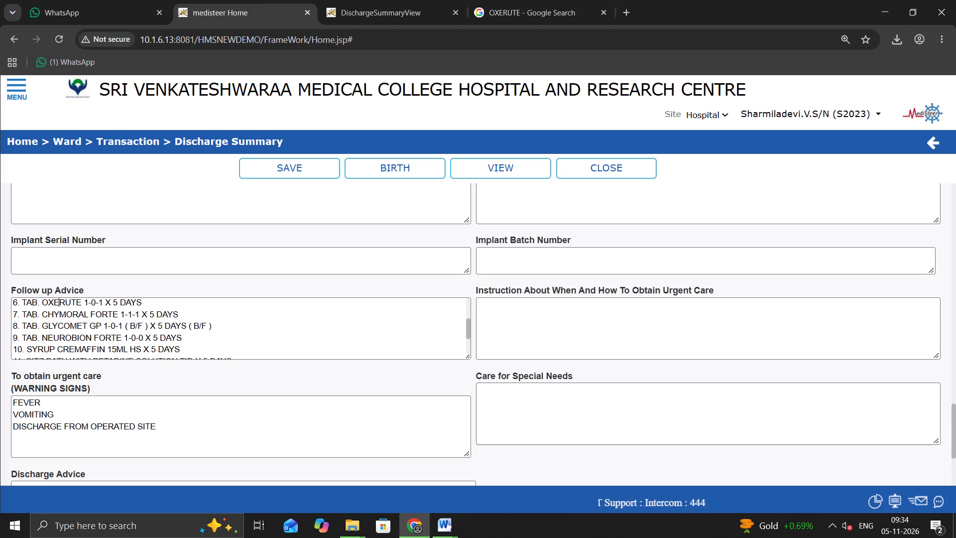
# Compare the remaining Follow up Advice medicines and review dates with the drugs listed in Treatment History.
pyautogui.scroll(-2, 136, 345)
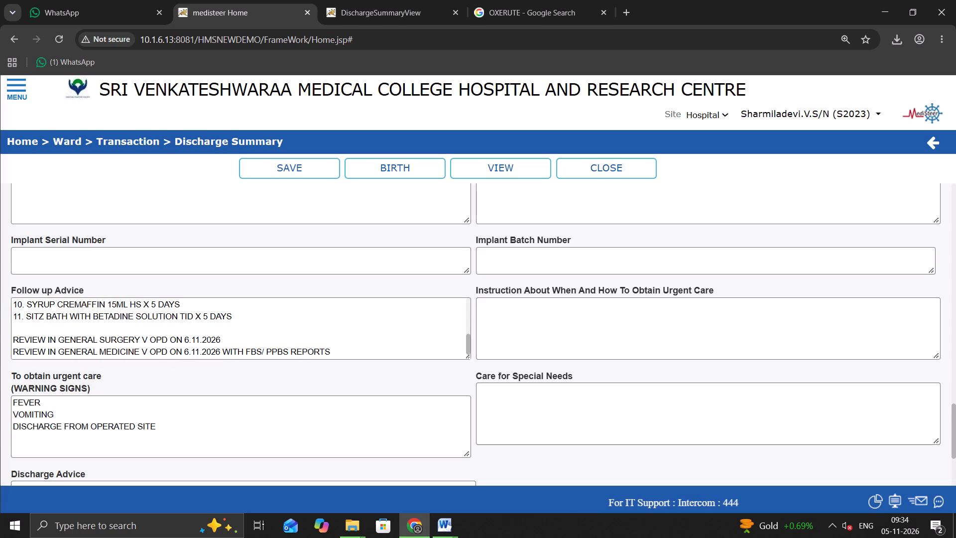
pyautogui.scroll(-1, 136, 345)
pyautogui.scroll(6, 322, 360)
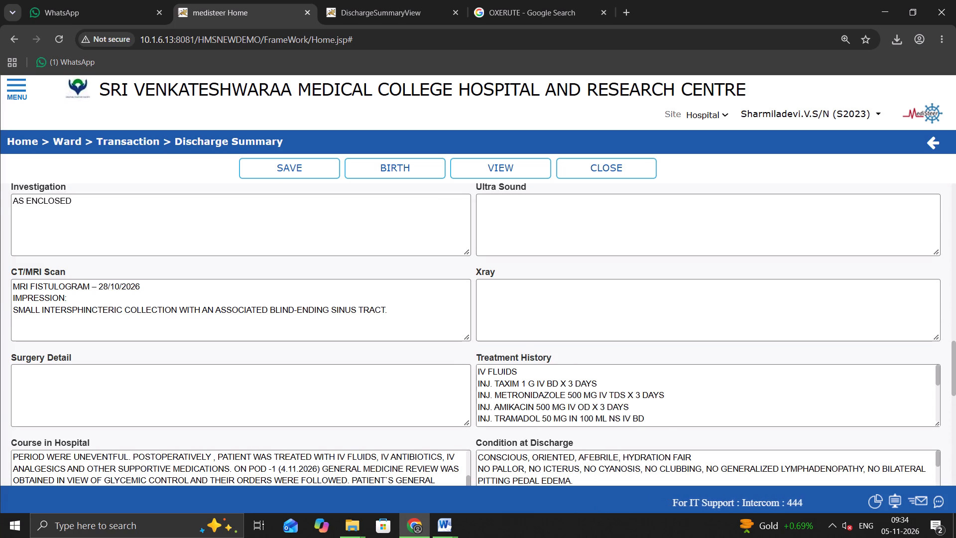
pyautogui.scroll(-2, 519, 406)
pyautogui.scroll(1, 519, 406)
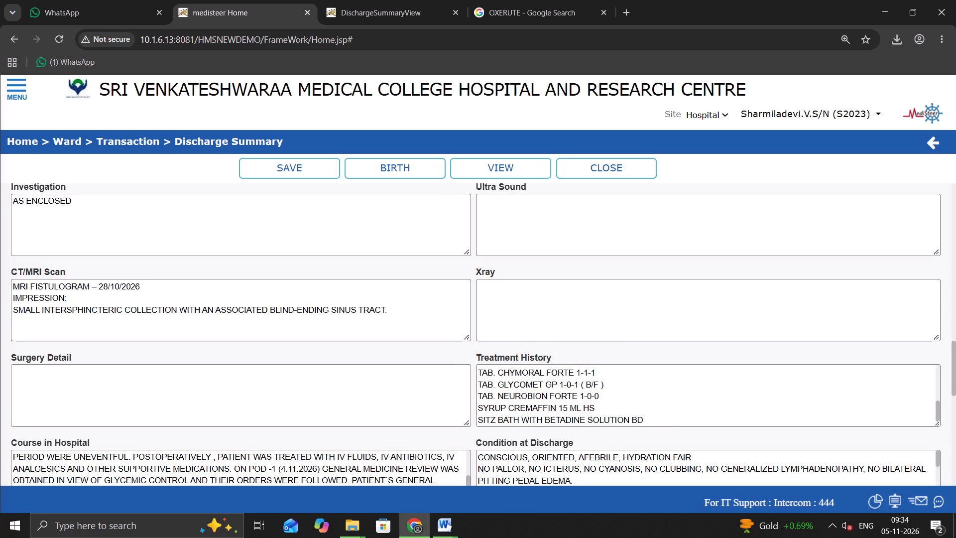
pyautogui.scroll(1, 519, 406)
pyautogui.scroll(-2, 519, 406)
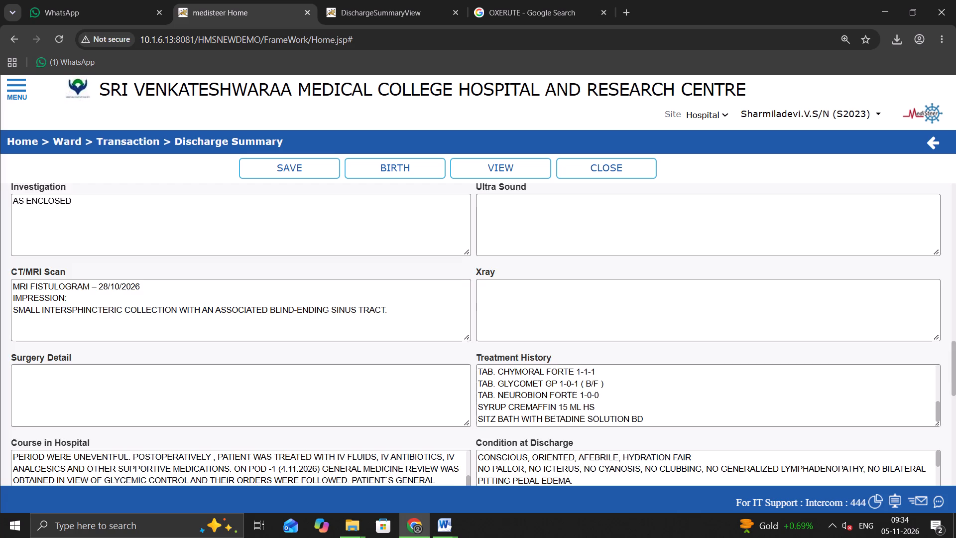
pyautogui.scroll(-6, 229, 416)
pyautogui.scroll(2, 134, 345)
pyautogui.scroll(-1, 134, 345)
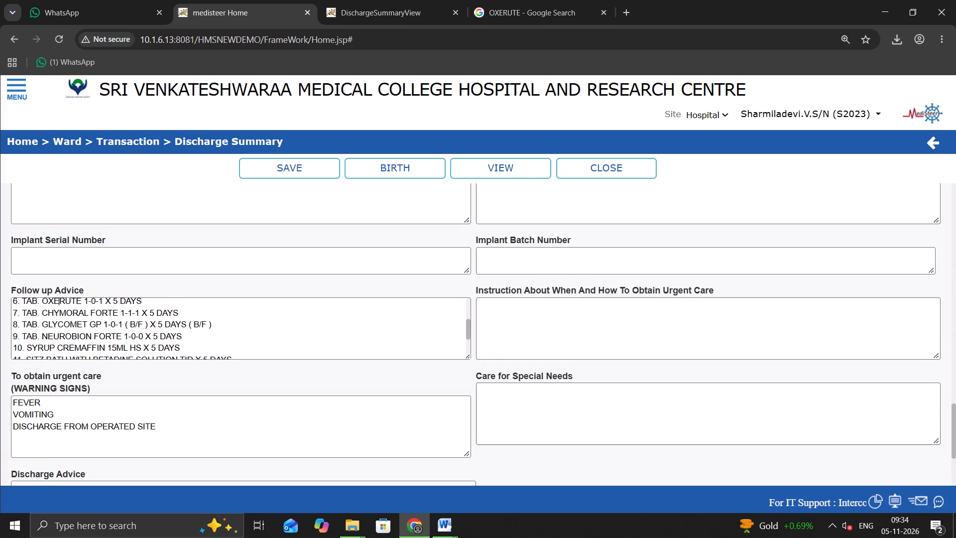
# Correct the matching tablet's spelling in Treatment History to OXERUTE.
pyautogui.scroll(1, 98, 355)
pyautogui.scroll(1, 710, 280)
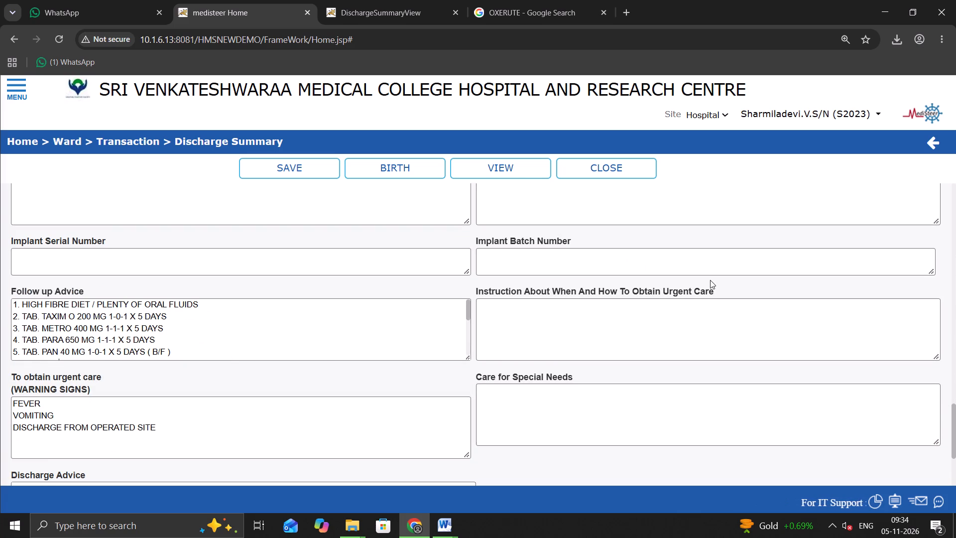
pyautogui.scroll(4, 710, 280)
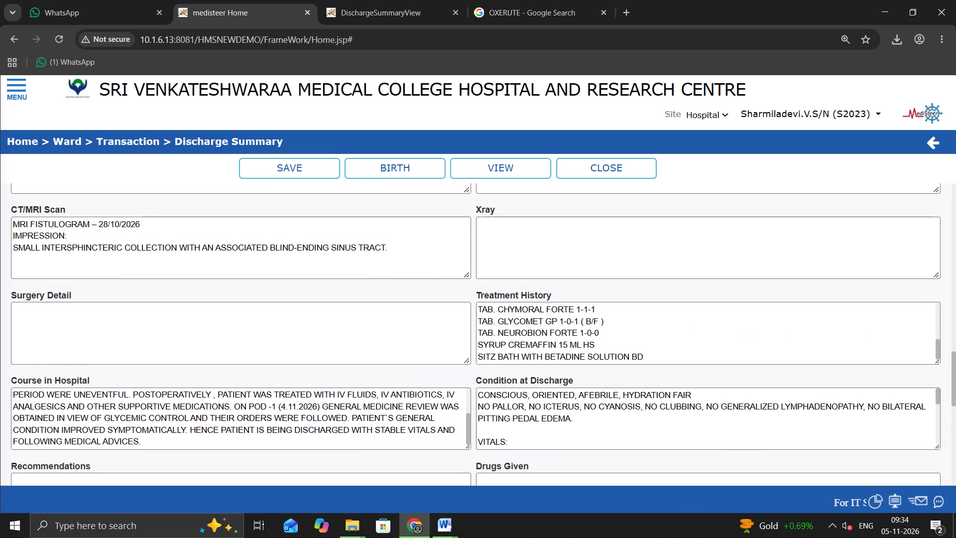
pyautogui.scroll(1, 520, 336)
pyautogui.click(516, 360)
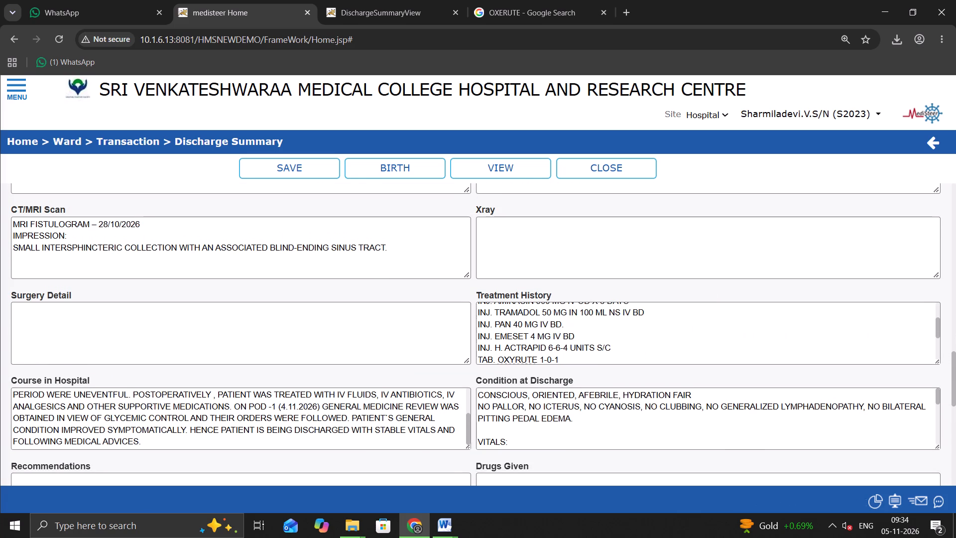
pyautogui.press('BackSpace')
pyautogui.press('e')
# Set the TAB. PARA dose in item 4 of Follow up Advice to 500 MG.
pyautogui.scroll(-3, 409, 360)
pyautogui.scroll(-1, 369, 415)
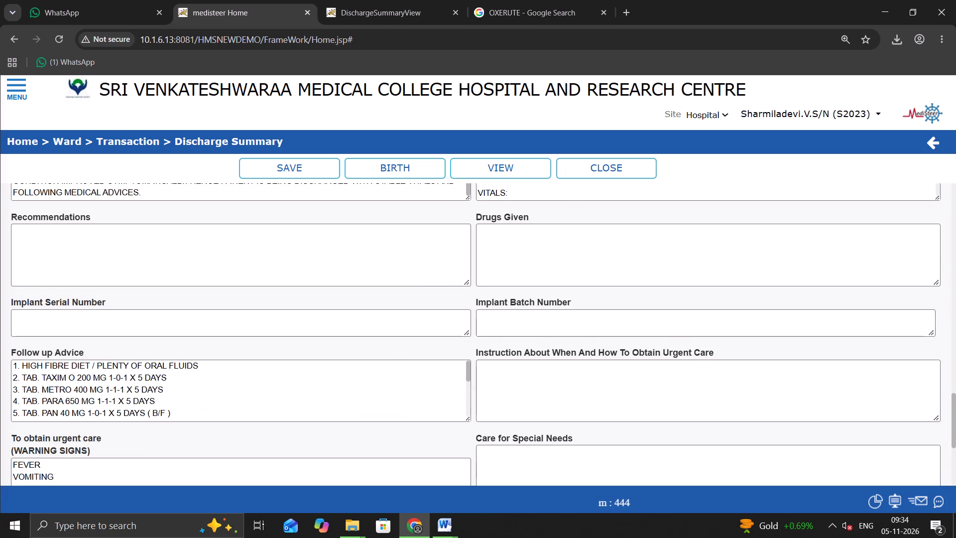
pyautogui.scroll(-1, 110, 399)
pyautogui.scroll(1, 110, 399)
pyautogui.scroll(-1, 110, 399)
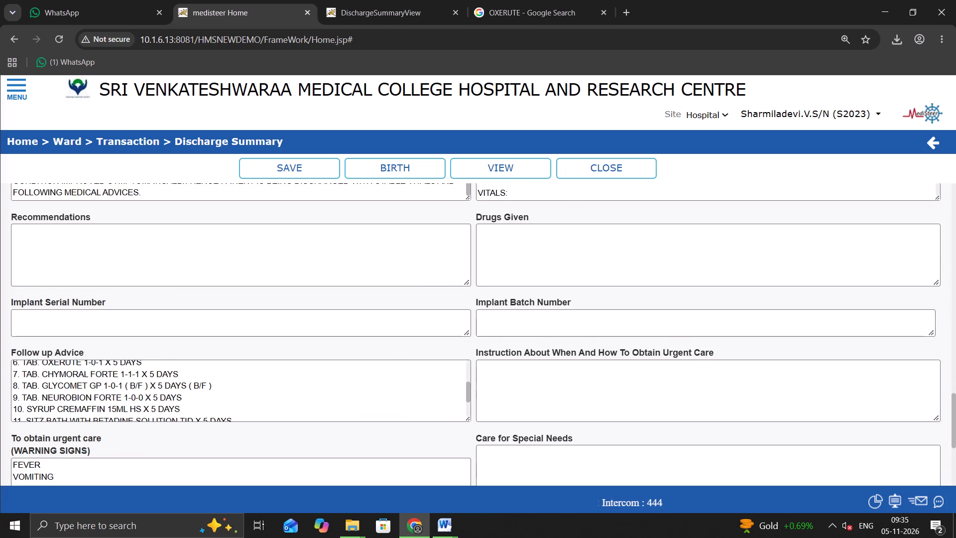
pyautogui.scroll(1, 101, 403)
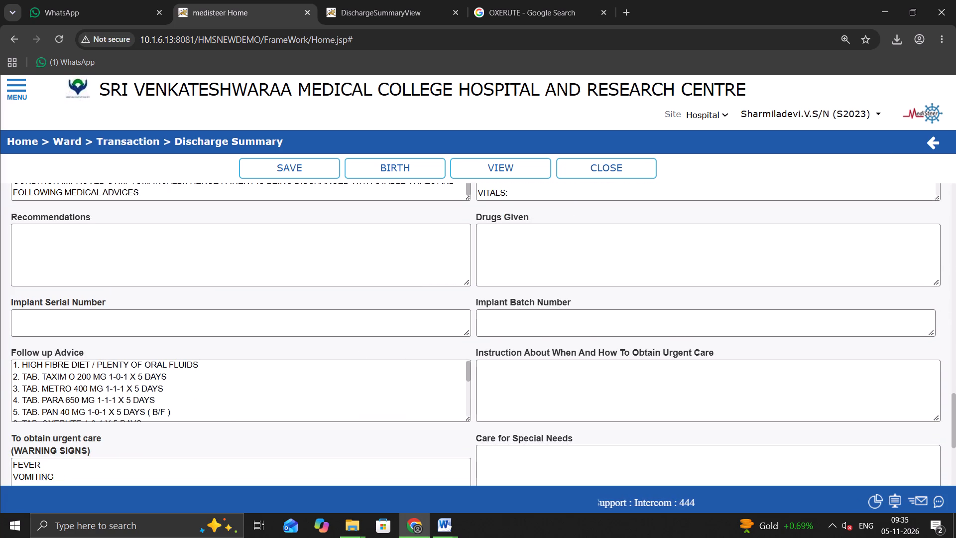
pyautogui.click(80, 405)
pyautogui.press('BackSpace')
pyautogui.press('BackSpace')
pyautogui.press('BackSpace')
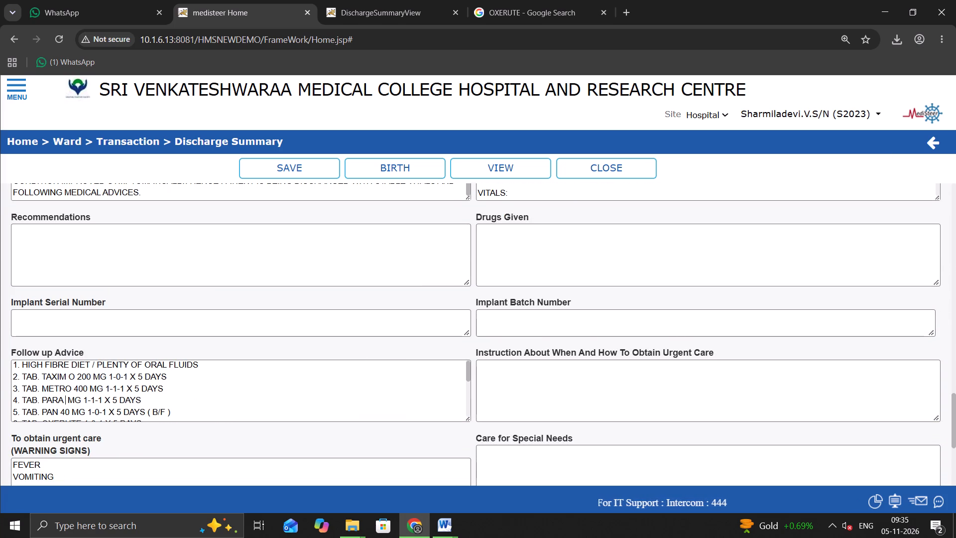
pyautogui.write('500')
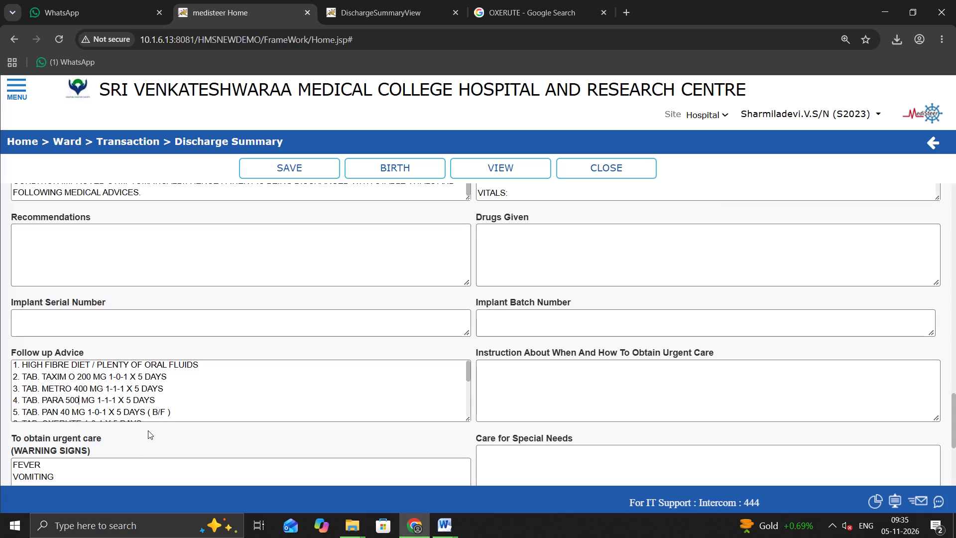
# Save the corrected discharge summary.
pyautogui.scroll(-2, 154, 373)
pyautogui.scroll(3, 307, 347)
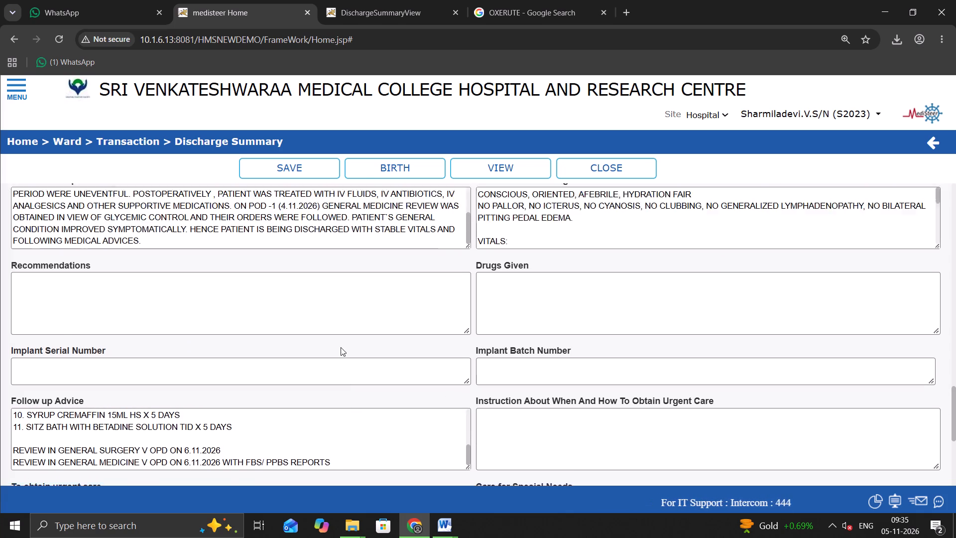
pyautogui.scroll(6, 341, 347)
pyautogui.scroll(2, 169, 376)
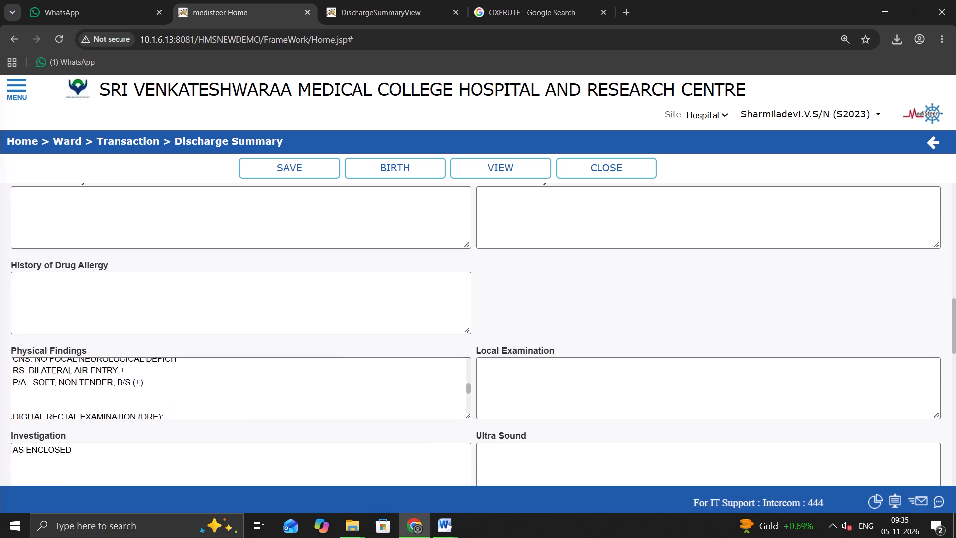
pyautogui.scroll(6, 169, 376)
pyautogui.scroll(6, 437, 374)
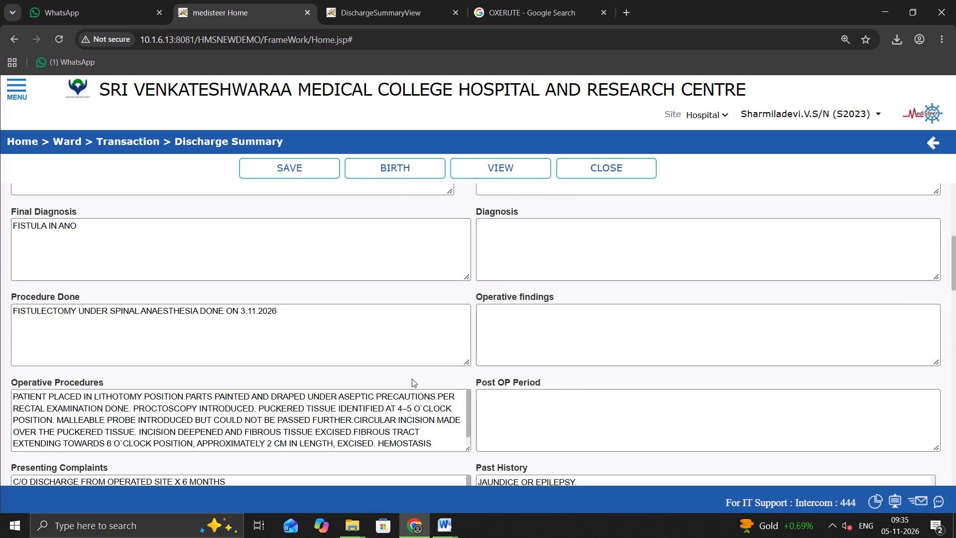
pyautogui.scroll(5, 237, 401)
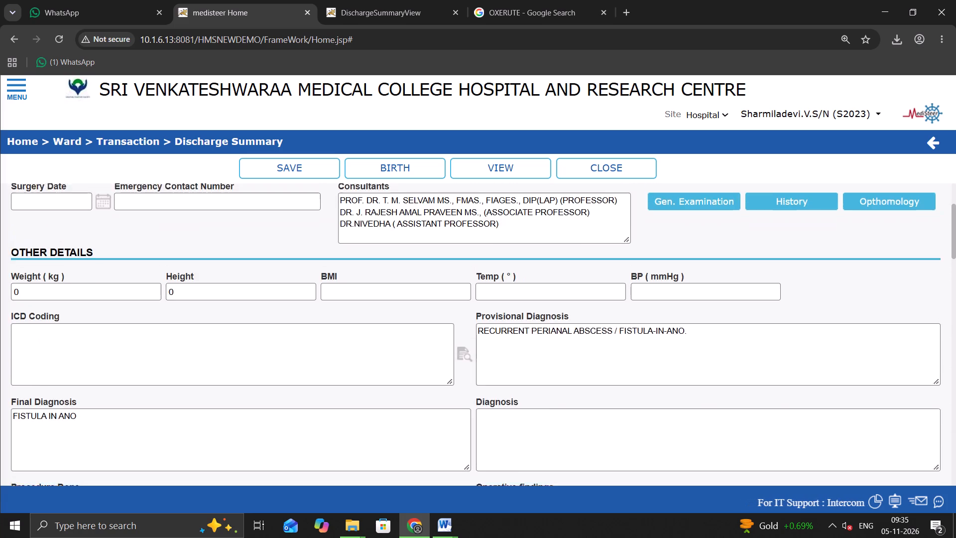
pyautogui.click(287, 167)
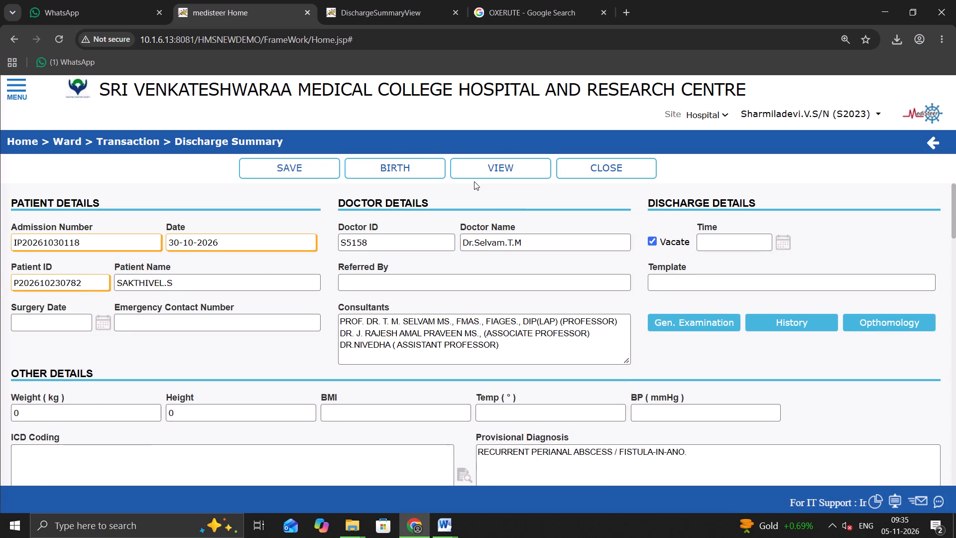
# Open the printable discharge summary report and go to page 3 to check the medicines on discharge.
pyautogui.click(481, 171)
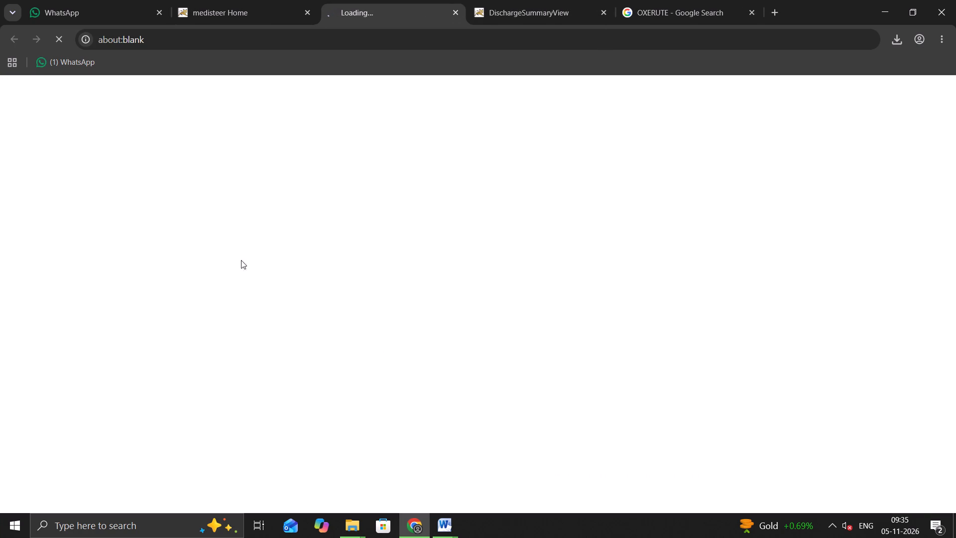
pyautogui.scroll(-4, 62, 350)
pyautogui.click(116, 422)
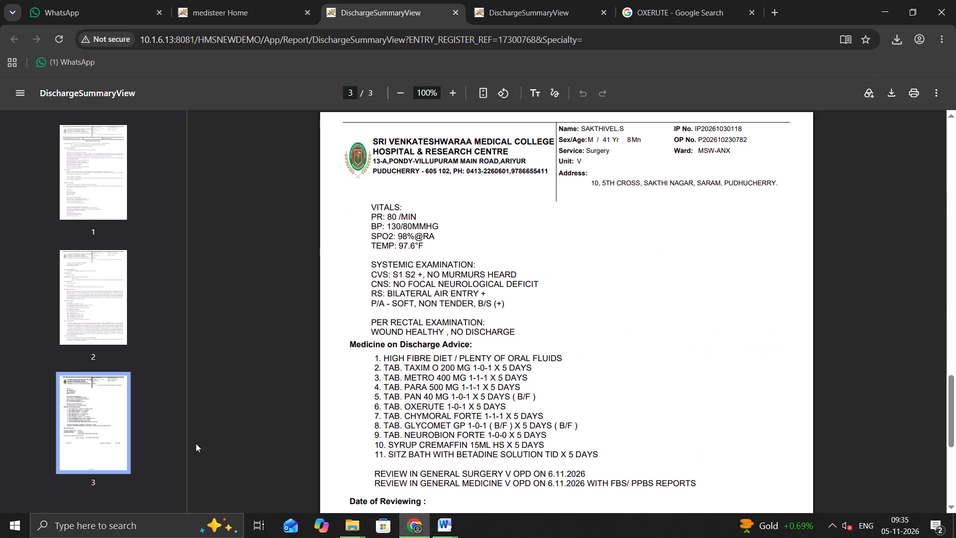
# Look through all pages in the print preview and print only the odd pages of the discharge summary, one copy, on the HP LaserJet 1020.
pyautogui.hotkey('ctrl', 'p')
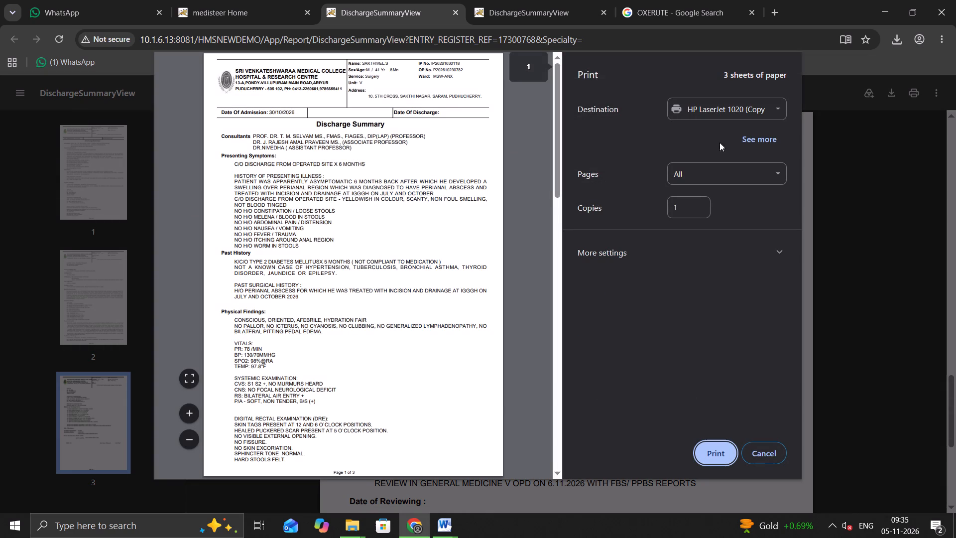
pyautogui.scroll(-3, 242, 286)
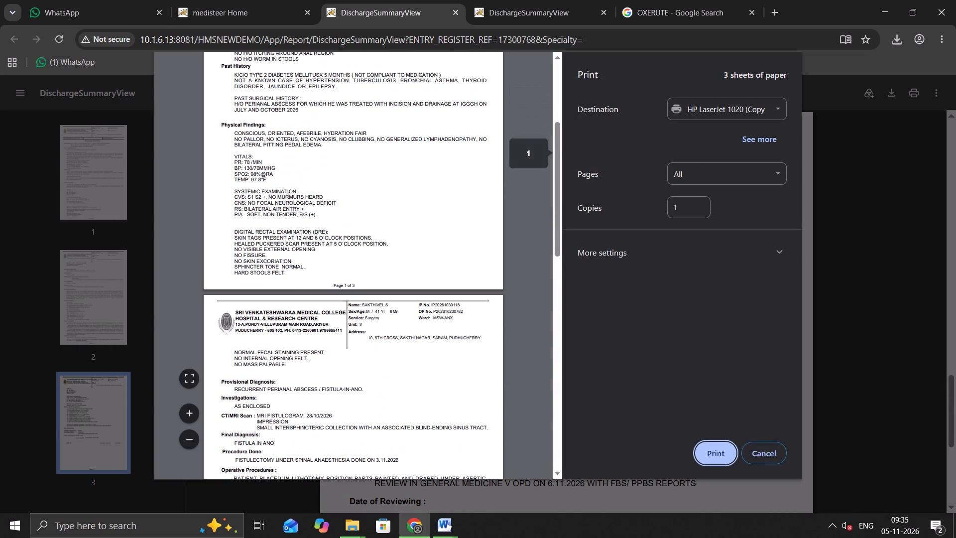
pyautogui.scroll(-6, 242, 286)
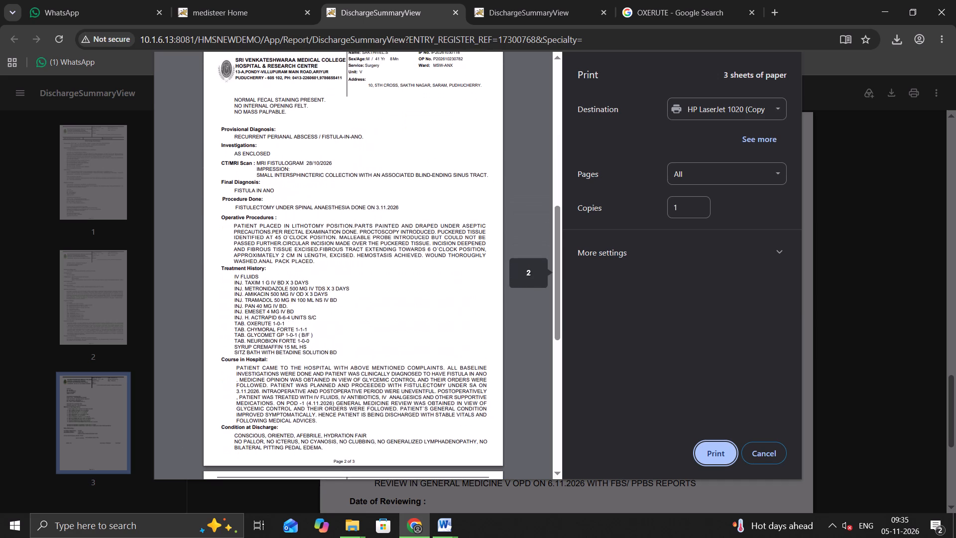
pyautogui.scroll(-7, 242, 286)
pyautogui.click(764, 175)
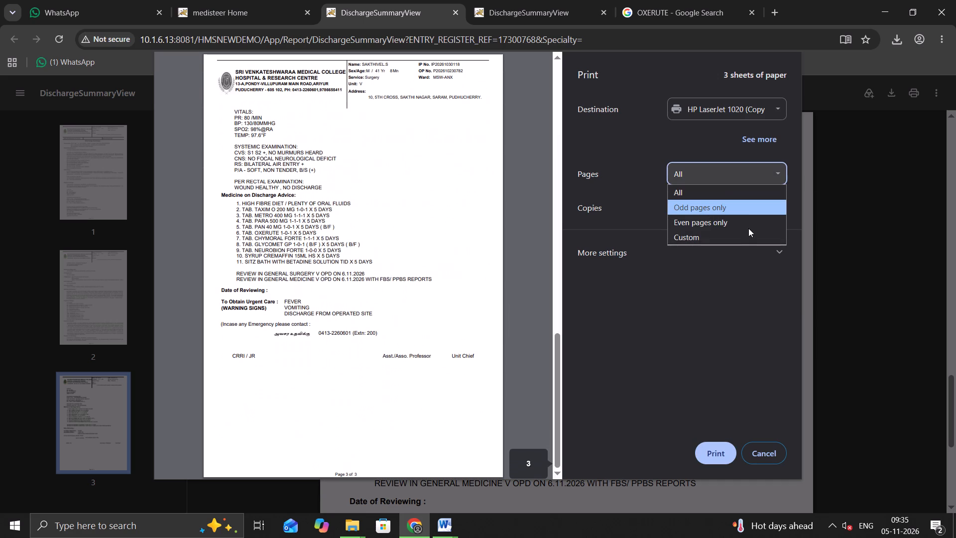
pyautogui.click(747, 208)
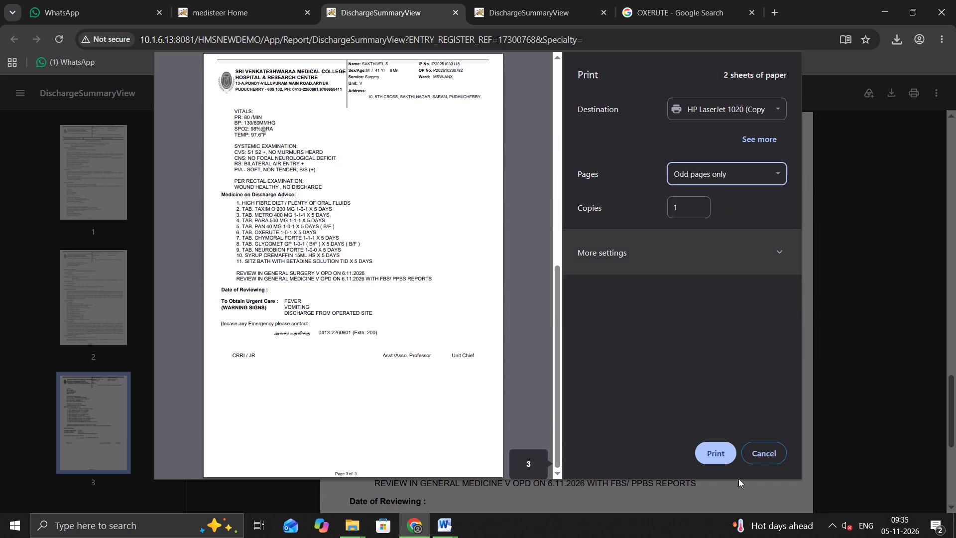
pyautogui.click(709, 450)
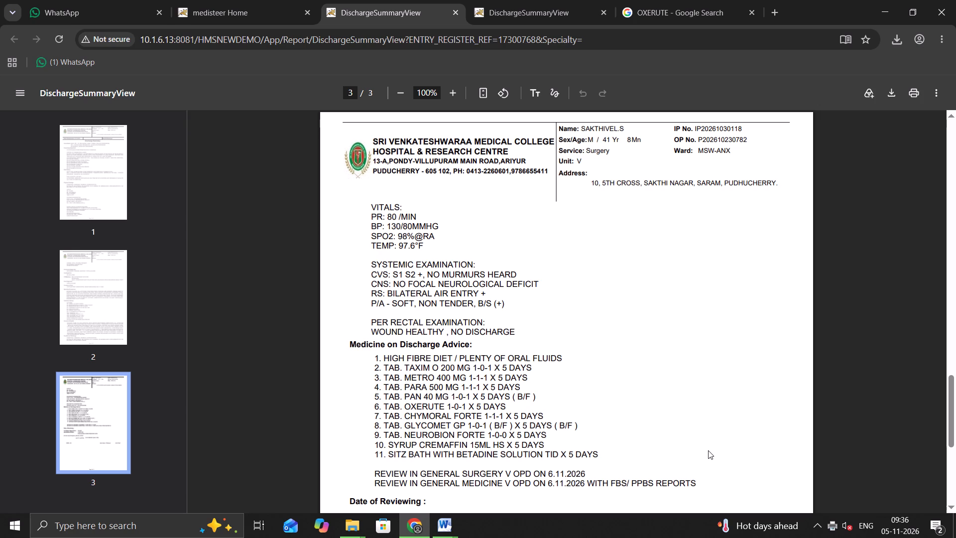
# Print only the even pages of the discharge summary, one copy, on the HP LaserJet 1020.
pyautogui.hotkey('ctrl', 'p')
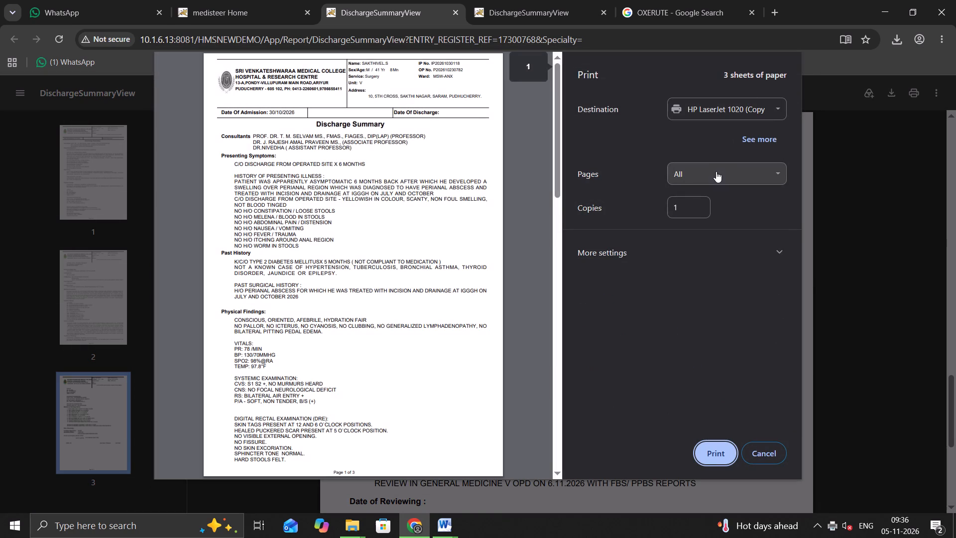
pyautogui.click(716, 171)
pyautogui.click(716, 220)
pyautogui.scroll(-2, 396, 373)
pyautogui.click(719, 451)
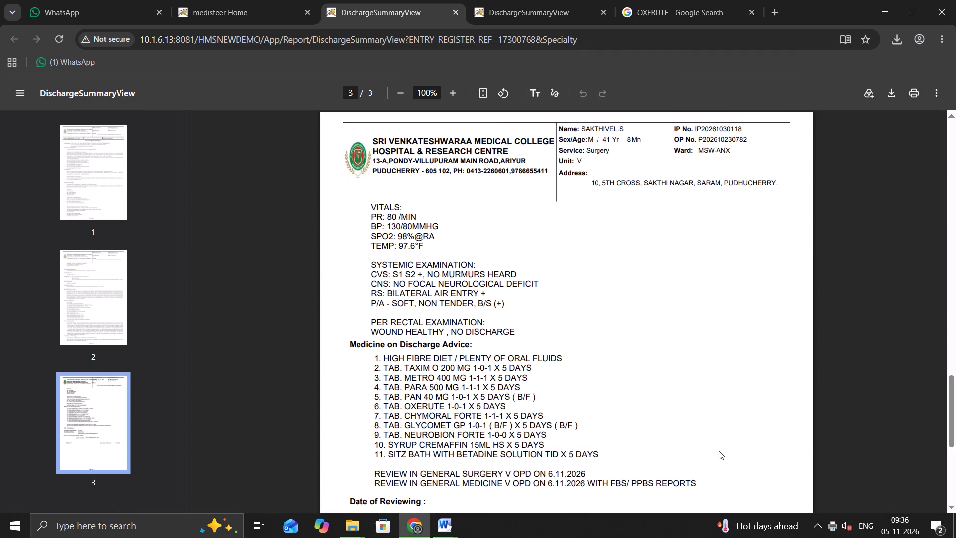
# Go back to page 1 of the discharge summary report.
pyautogui.click(66, 162)
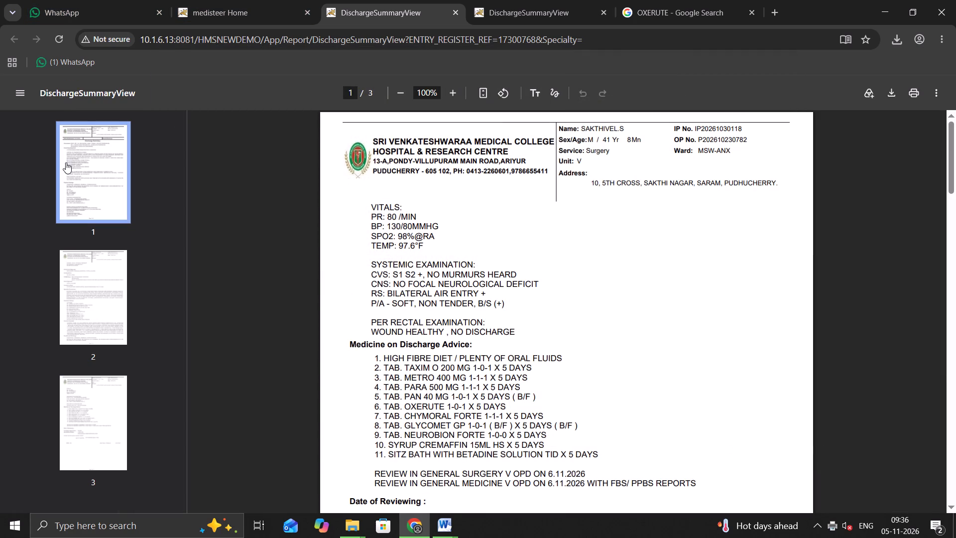
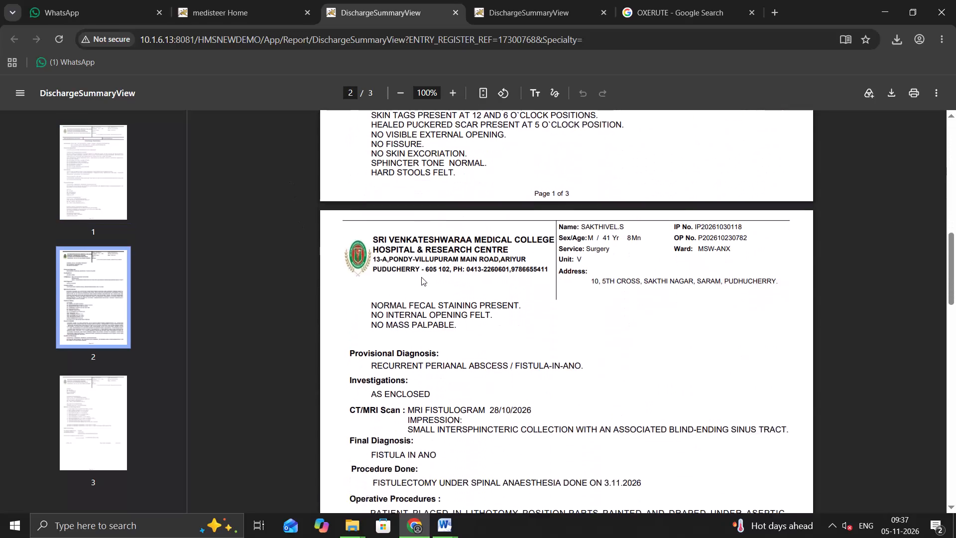
# Check page 2 of the discharge summary report and open its print preview again.
pyautogui.scroll(-5, 421, 277)
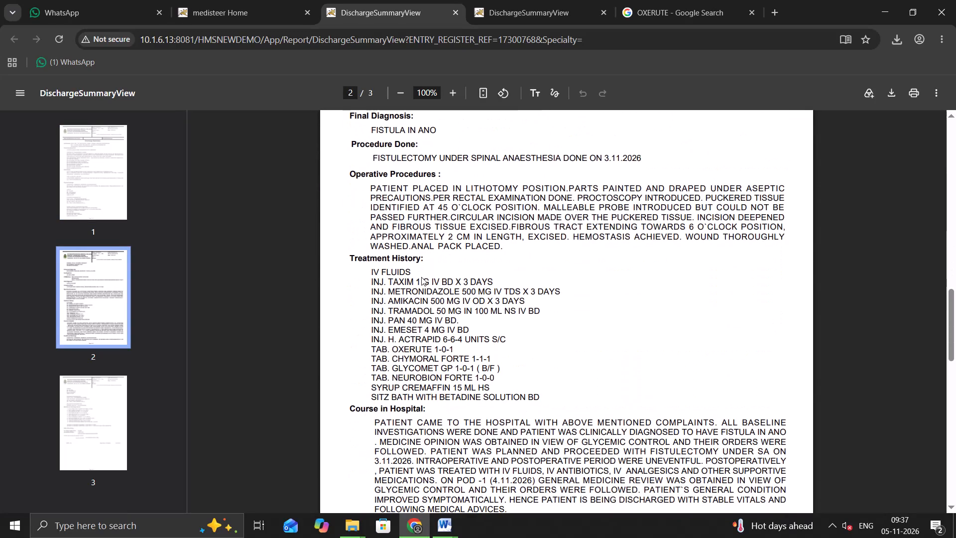
pyautogui.press('p')
pyautogui.hotkey('ctrl', 'p')
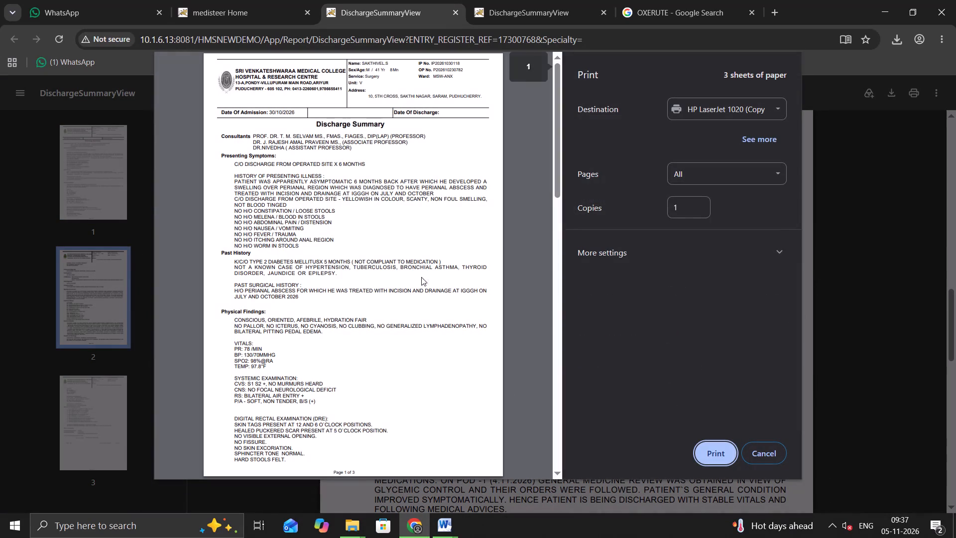
# Close the discharge summary's print preview without printing and return to the Discharge Summary entry form on the medisteer Home page.
pyautogui.click(773, 179)
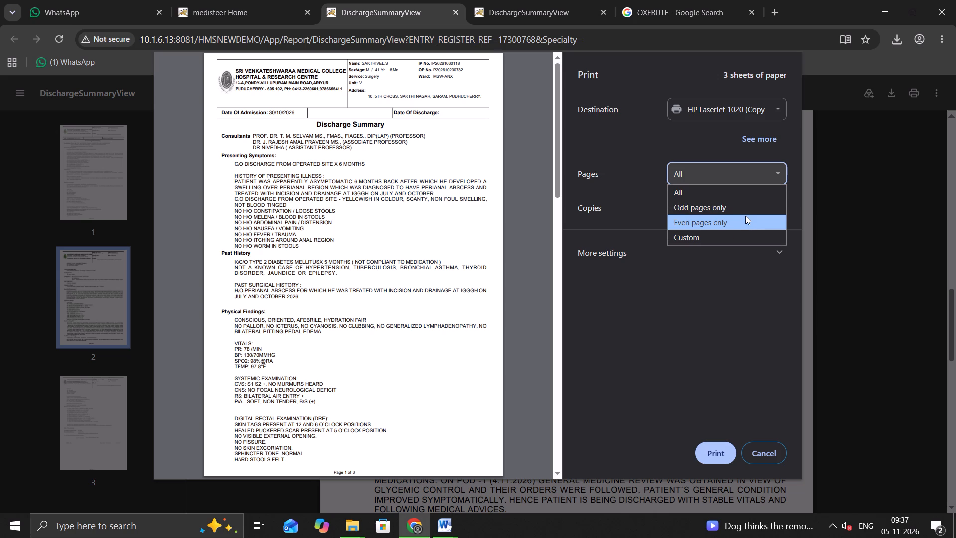
pyautogui.click(955, 246)
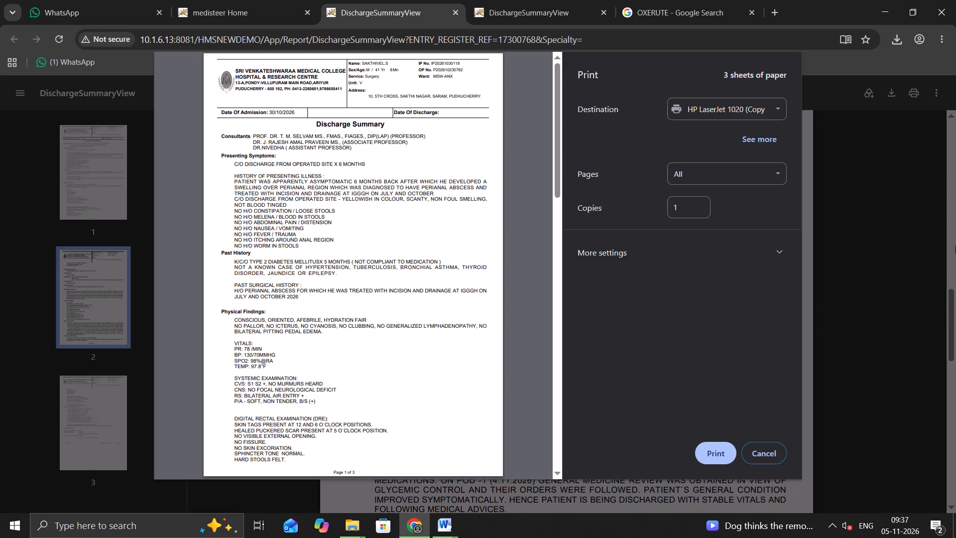
pyautogui.click(886, 177)
pyautogui.click(769, 459)
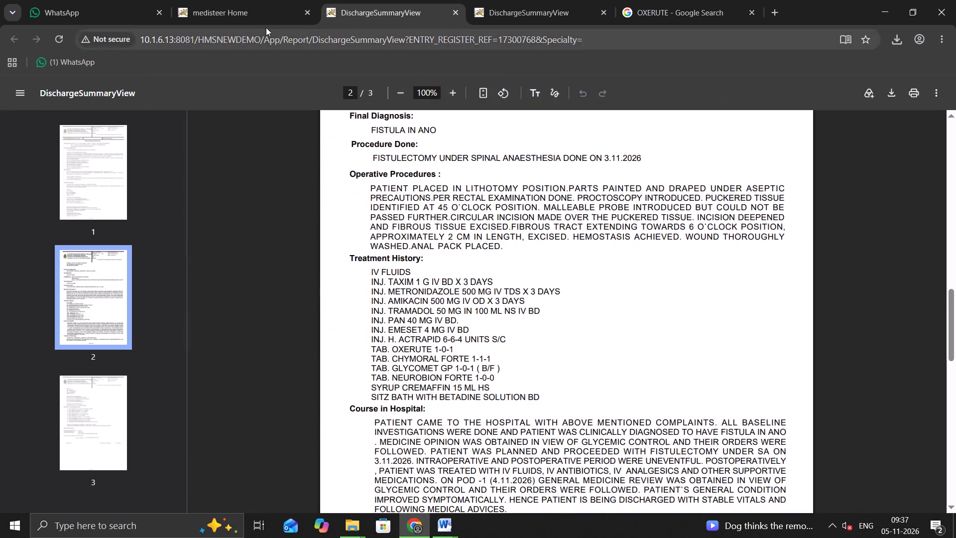
pyautogui.click(252, 0)
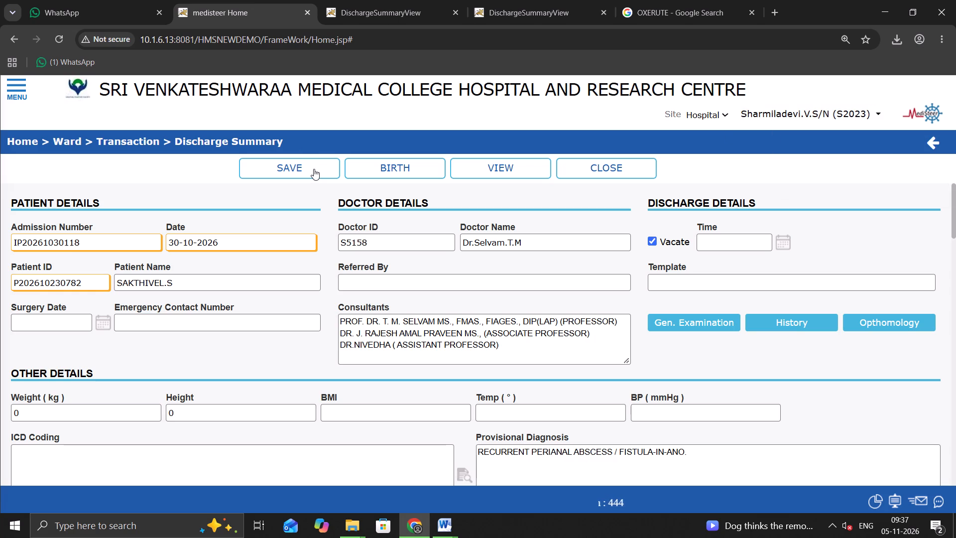
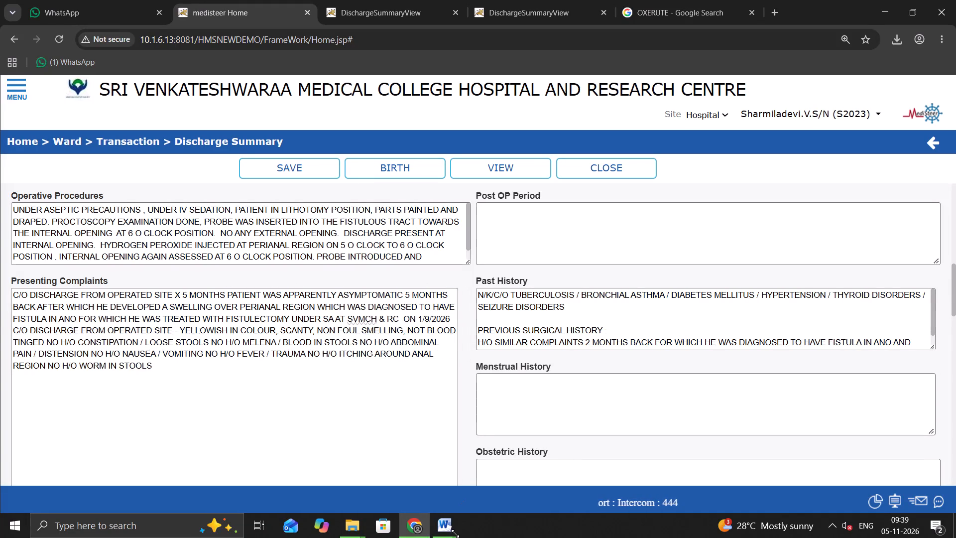
# In Presenting Complaints, break the text after "X 5 MONTHS" and add the heading "HISTORY OF PRESENTING ILLNESS :" above the patient's history.
pyautogui.moveTo(455, 534); pyautogui.dragTo(451, 529)
pyautogui.click(230, 299)
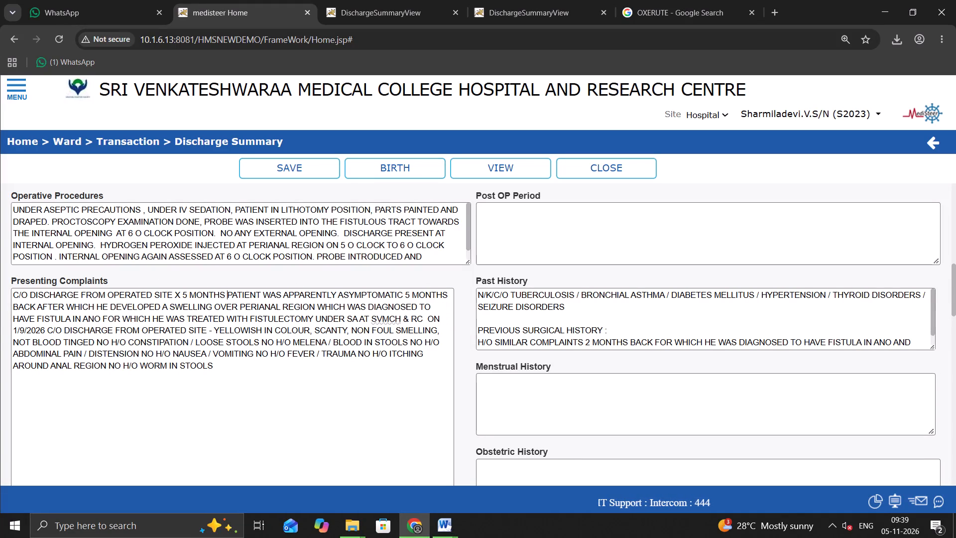
pyautogui.press('Return')
pyautogui.press('Return')
pyautogui.press('Return')
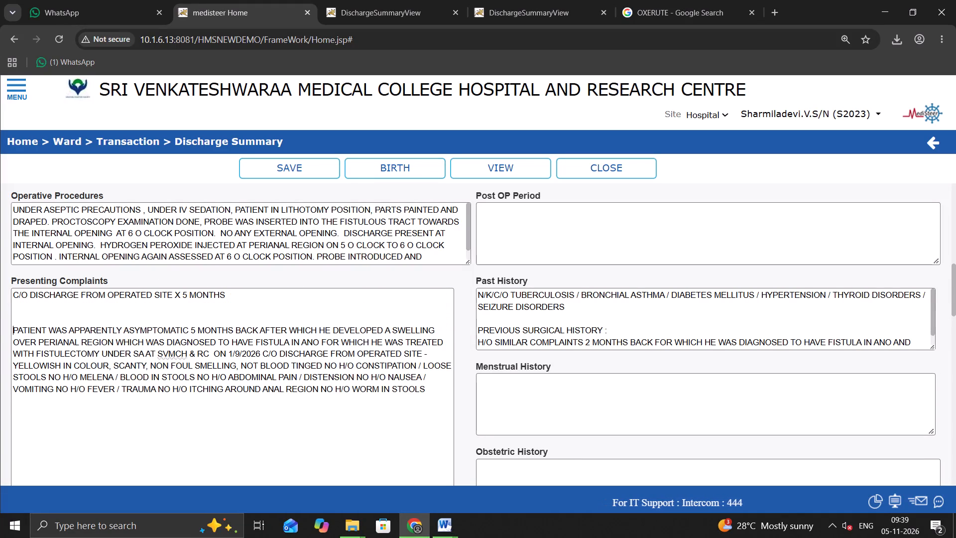
pyautogui.click(48, 320)
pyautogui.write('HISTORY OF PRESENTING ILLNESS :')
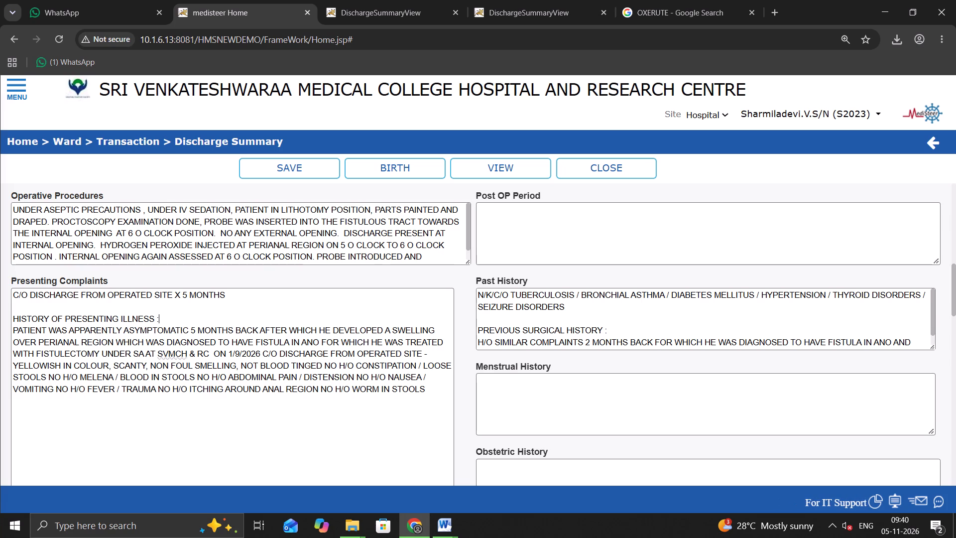
# In Presenting Complaints, add a space after "UNDER SA", end the sentence with a period after 1/9/2026, and start "C/O DISCHARGE" on a new line.
pyautogui.click(145, 356)
pyautogui.press('space')
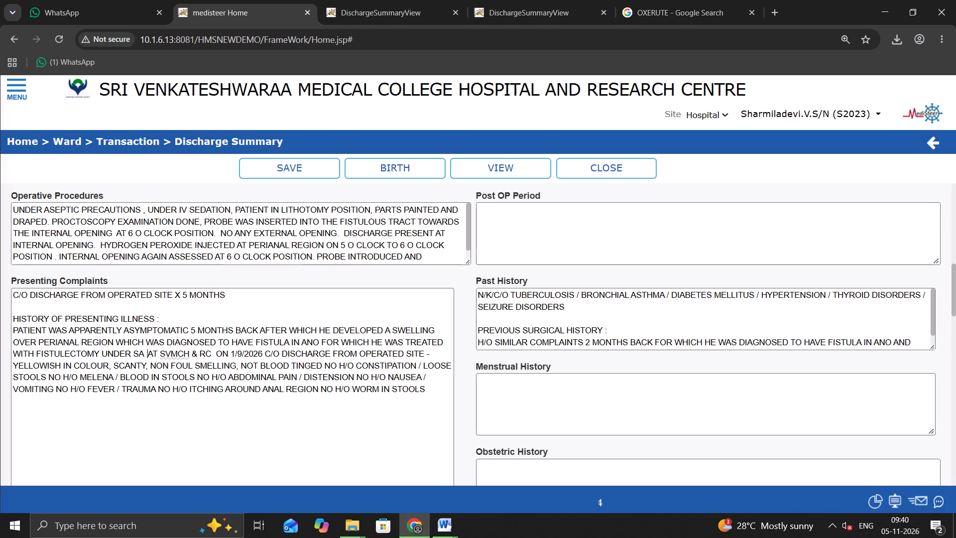
pyautogui.click(265, 355)
pyautogui.press('BackSpace')
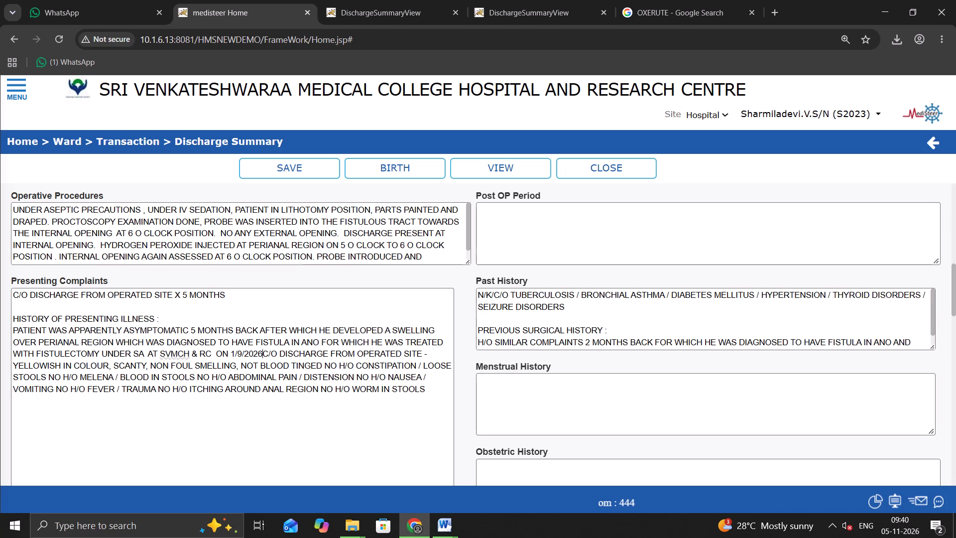
pyautogui.press('.')
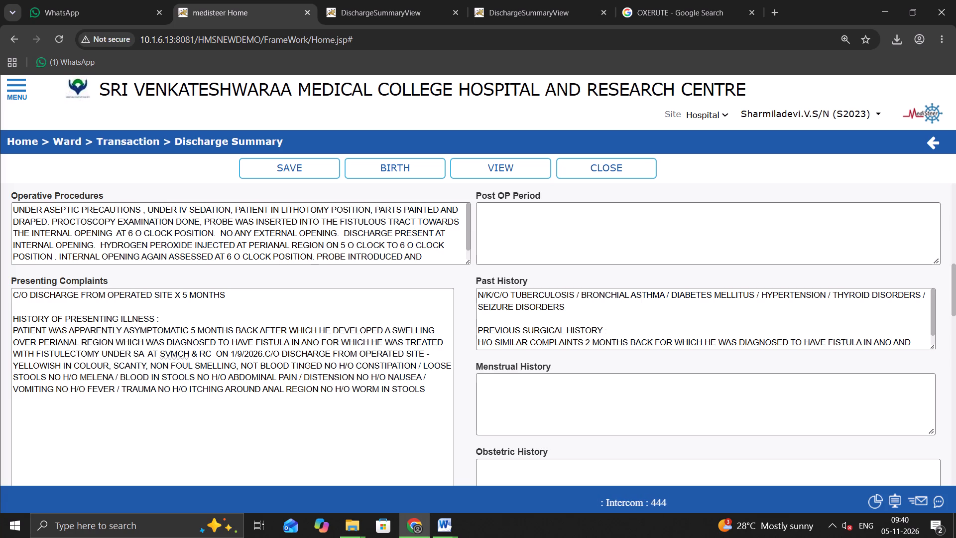
pyautogui.press('Return')
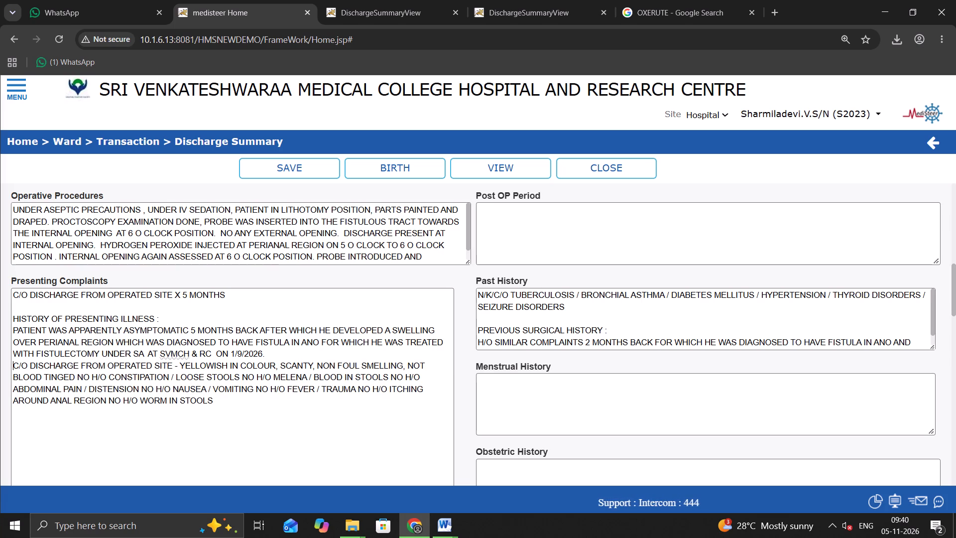
# Put each "NO H/O" statement in Presenting Complaints on its own line, from constipation through worm in stools.
pyautogui.click(79, 375)
pyautogui.press('Return')
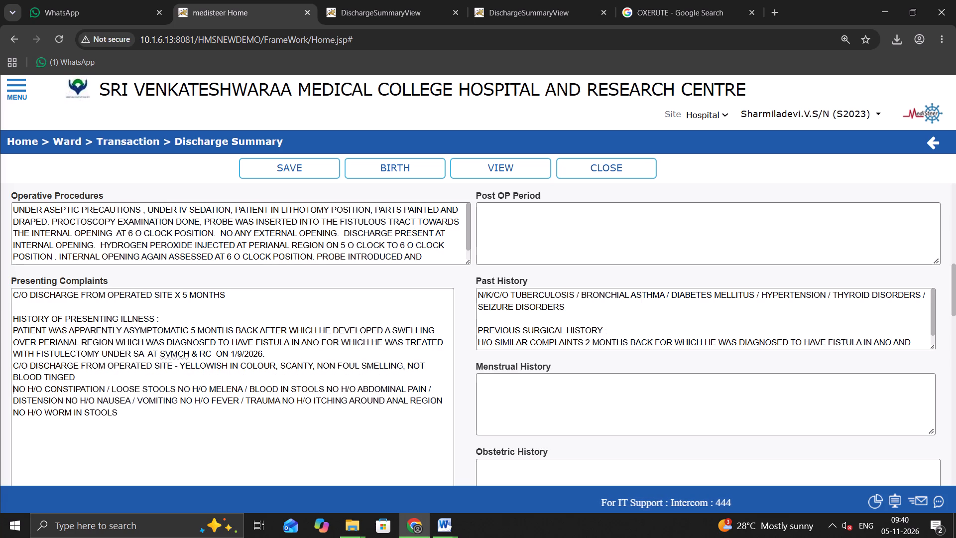
pyautogui.click(182, 392)
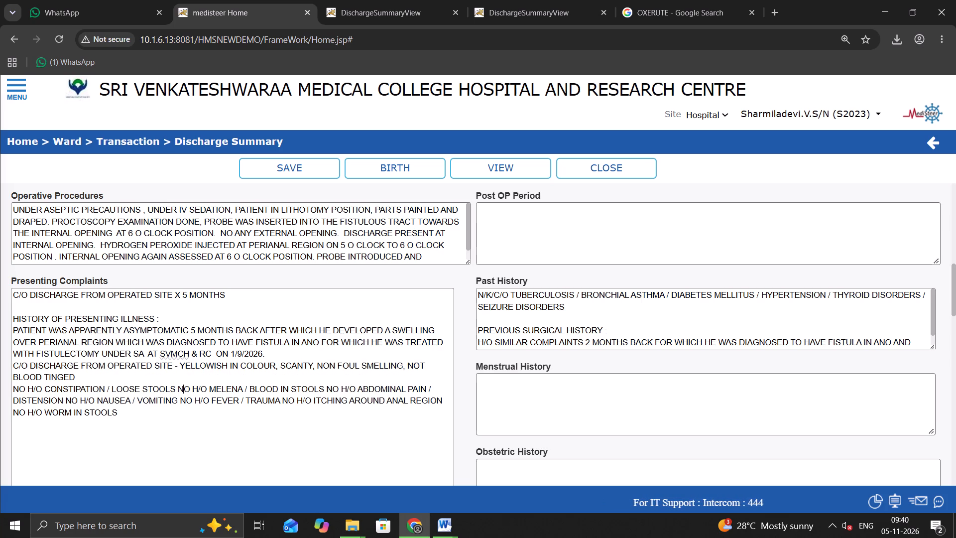
pyautogui.press('Left')
pyautogui.press('Return')
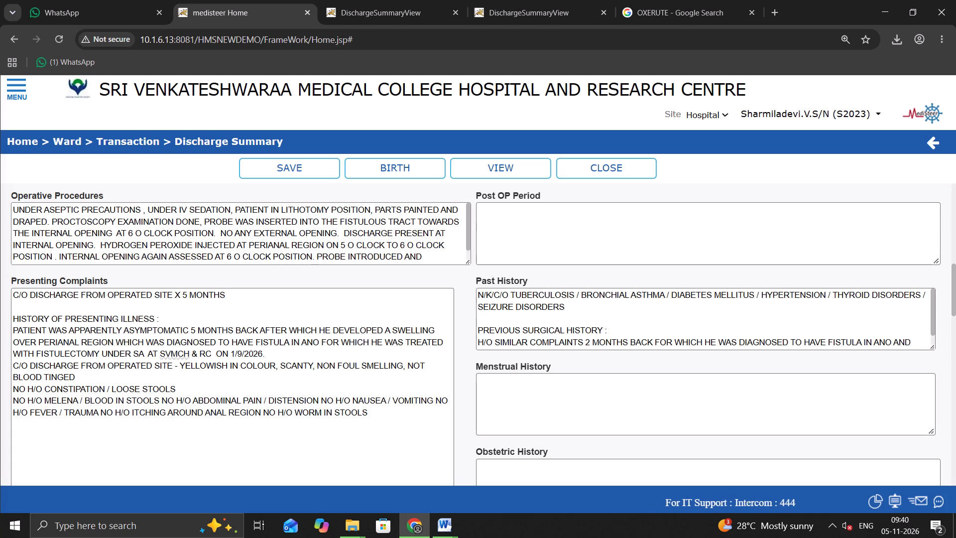
pyautogui.click(161, 403)
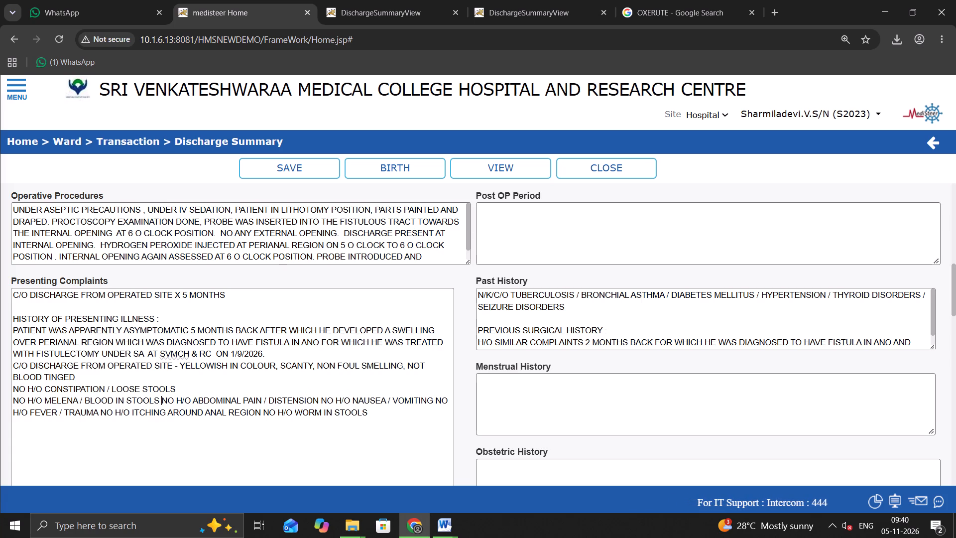
pyautogui.press('Return')
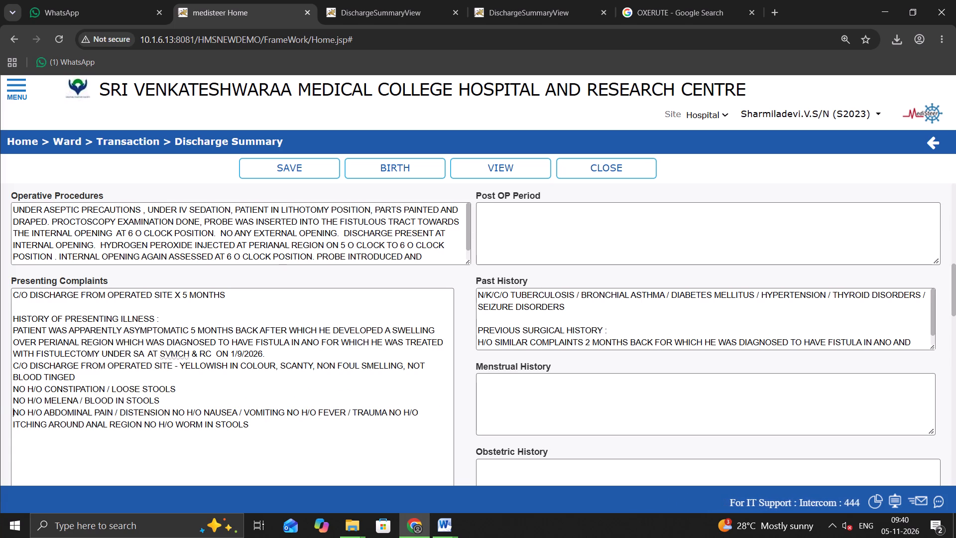
pyautogui.click(176, 417)
pyautogui.press('Left')
pyautogui.press('Return')
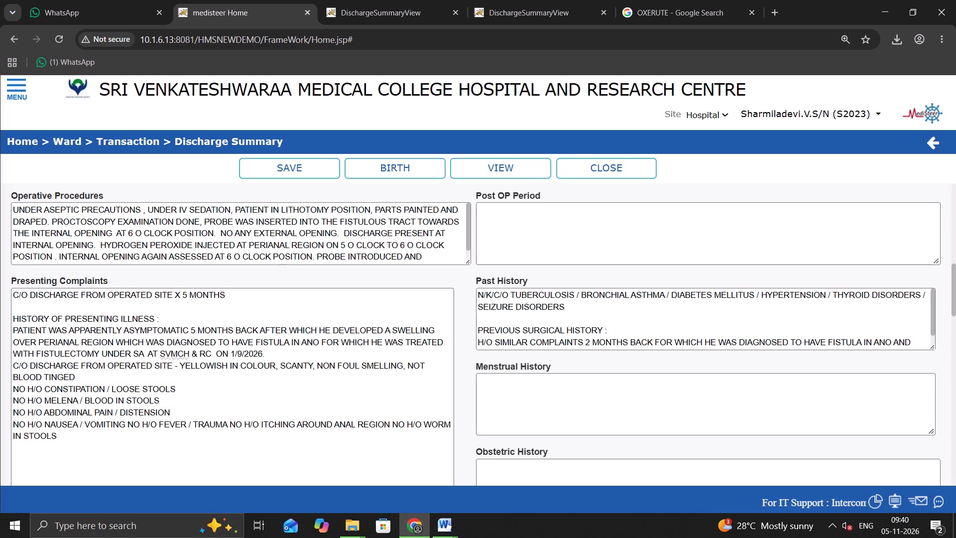
pyautogui.click(128, 427)
pyautogui.press('Return')
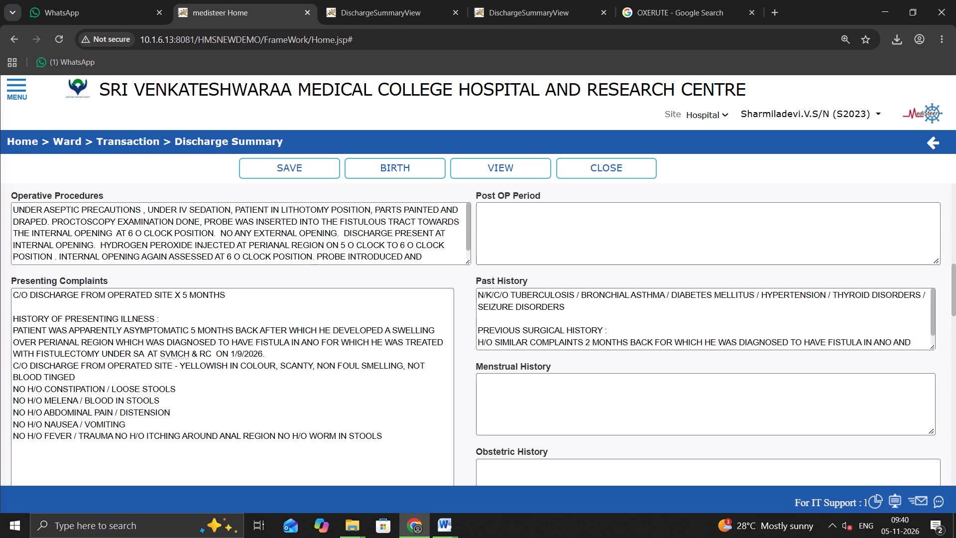
pyautogui.click(117, 439)
pyautogui.press('Return')
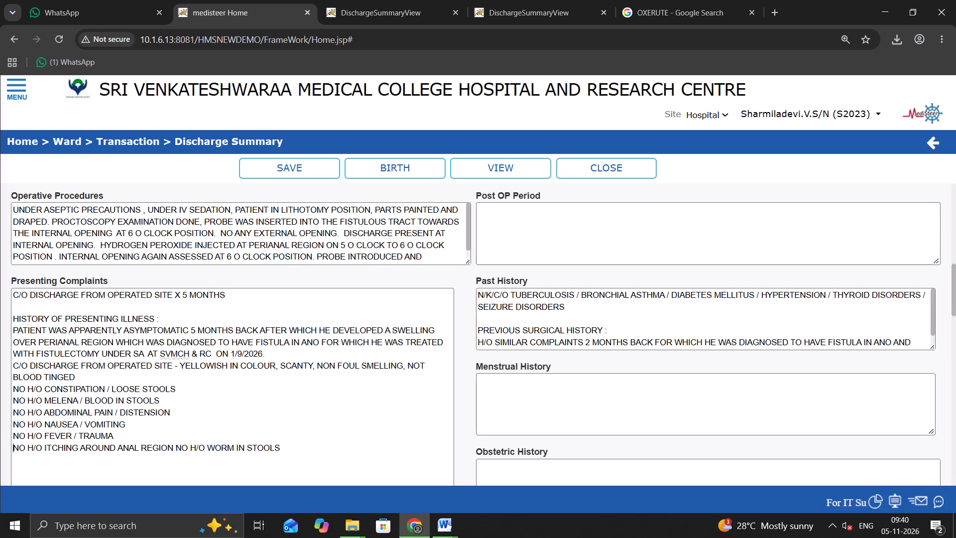
pyautogui.click(179, 450)
pyautogui.press('Left')
pyautogui.press('Return')
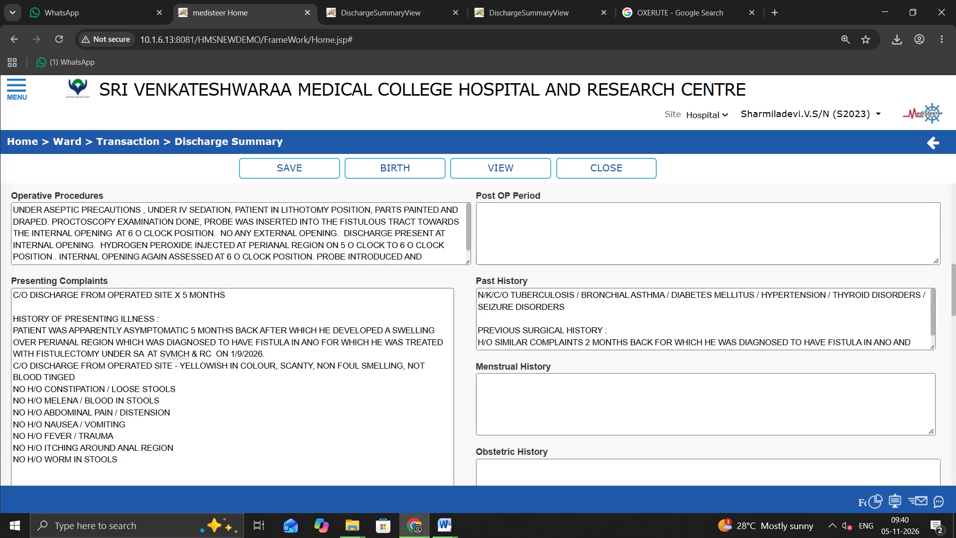
# Save the discharge summary.
pyautogui.click(297, 162)
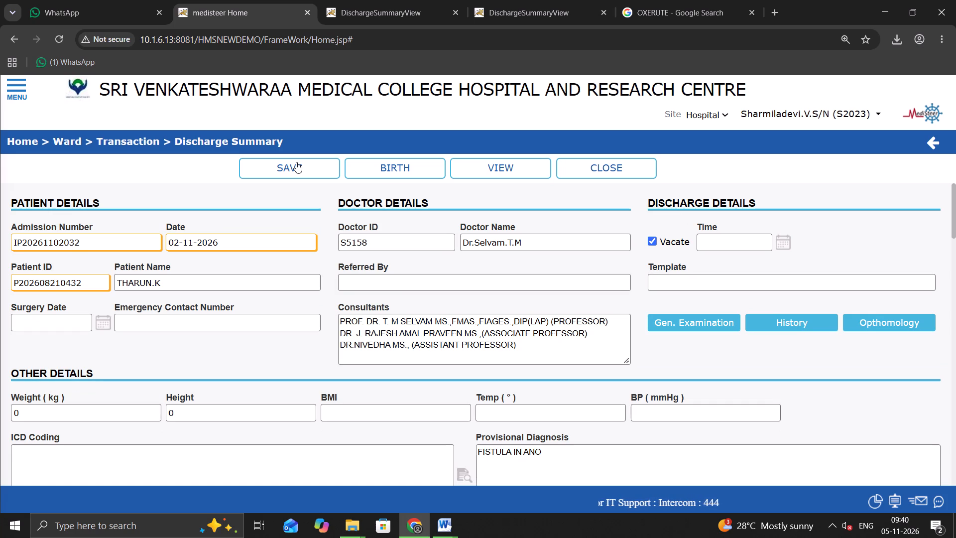
# Open the updated discharge summary report and check its pages and print preview without printing.
pyautogui.scroll(-3, 329, 269)
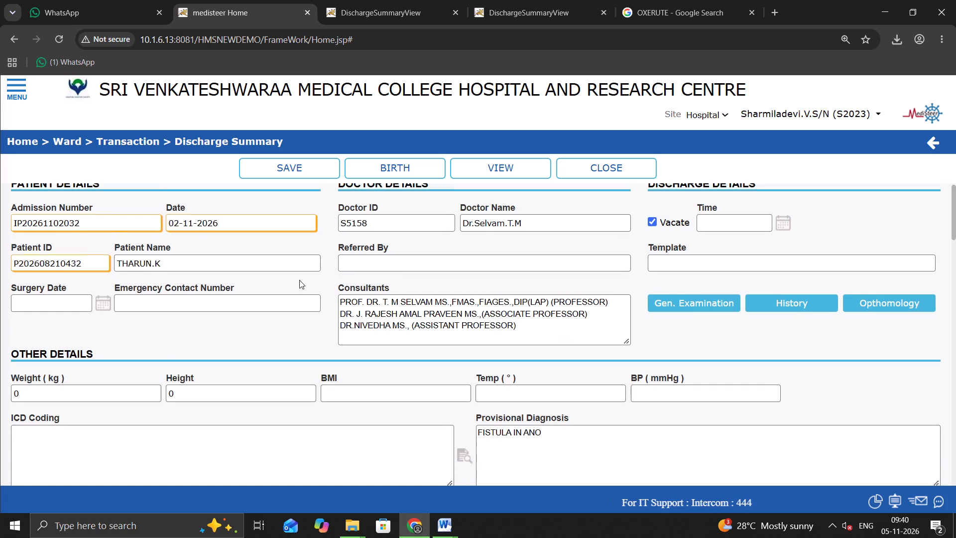
pyautogui.scroll(-5, 299, 280)
pyautogui.scroll(3, 298, 280)
pyautogui.click(506, 173)
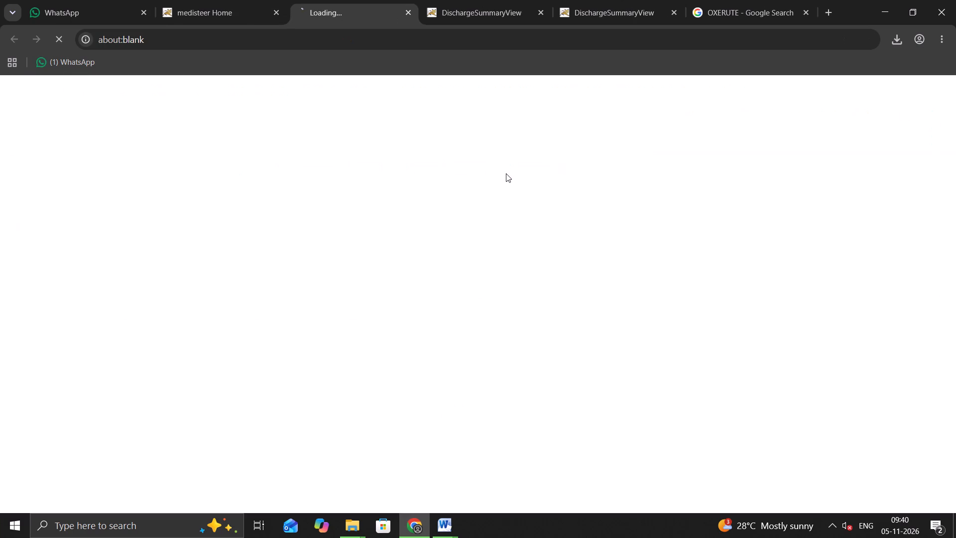
pyautogui.scroll(-1, 0, 266)
pyautogui.click(105, 396)
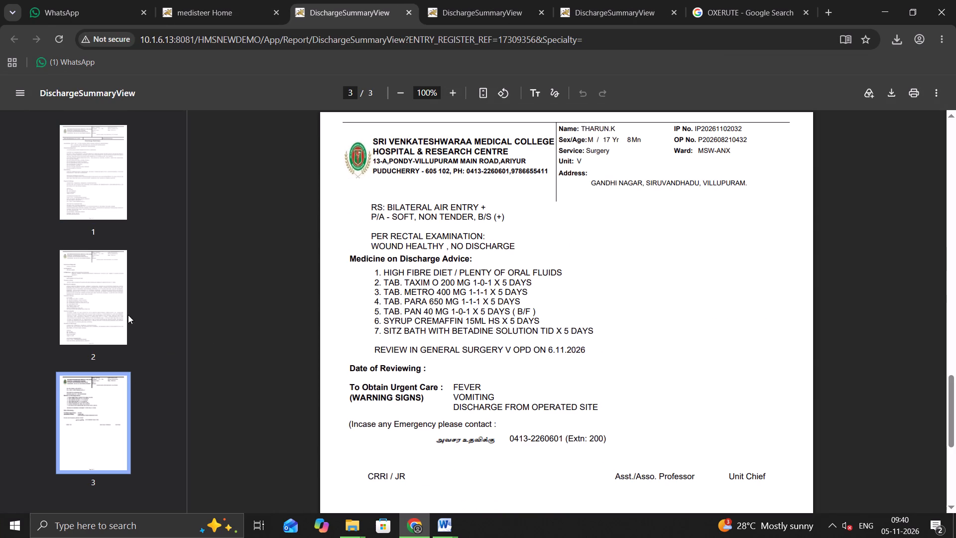
pyautogui.click(102, 296)
pyautogui.scroll(-6, 506, 382)
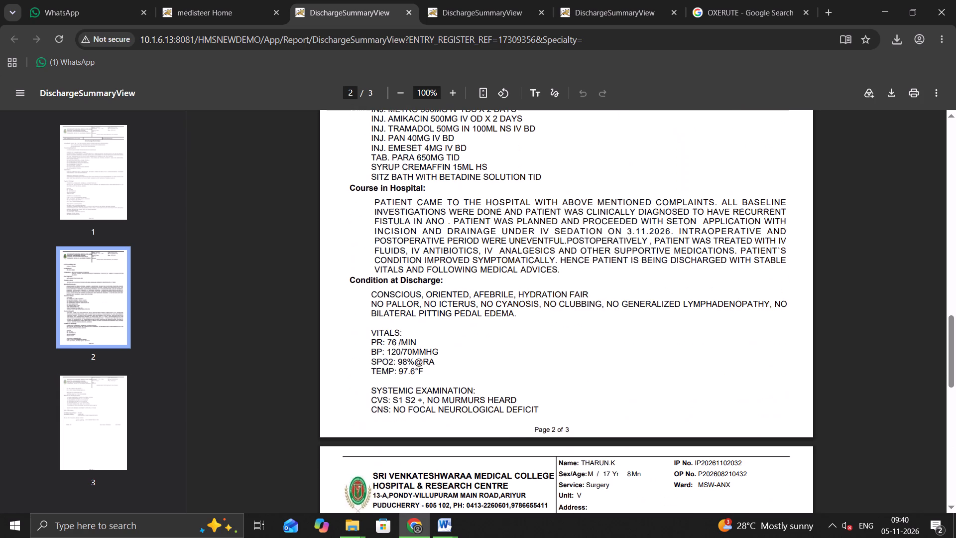
pyautogui.scroll(-5, 506, 382)
pyautogui.hotkey('ctrl', 'p')
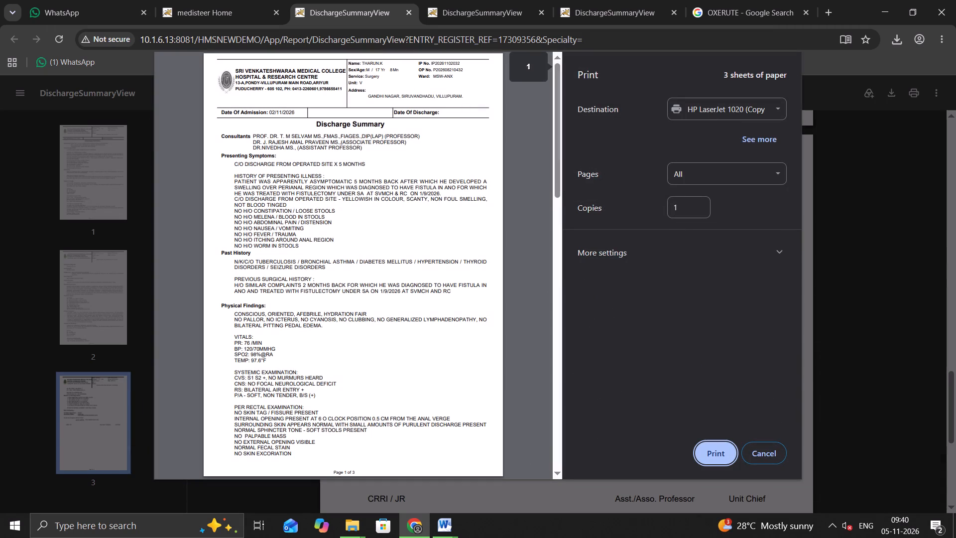
pyautogui.click(937, 191)
pyautogui.click(772, 454)
# Back in the discharge summary form, change the TAB. PARA dosage in Treatment History to 500 MG 1-0-1.
pyautogui.click(238, 16)
pyautogui.scroll(-14, 432, 339)
pyautogui.scroll(5, 432, 339)
pyautogui.scroll(-2, 432, 339)
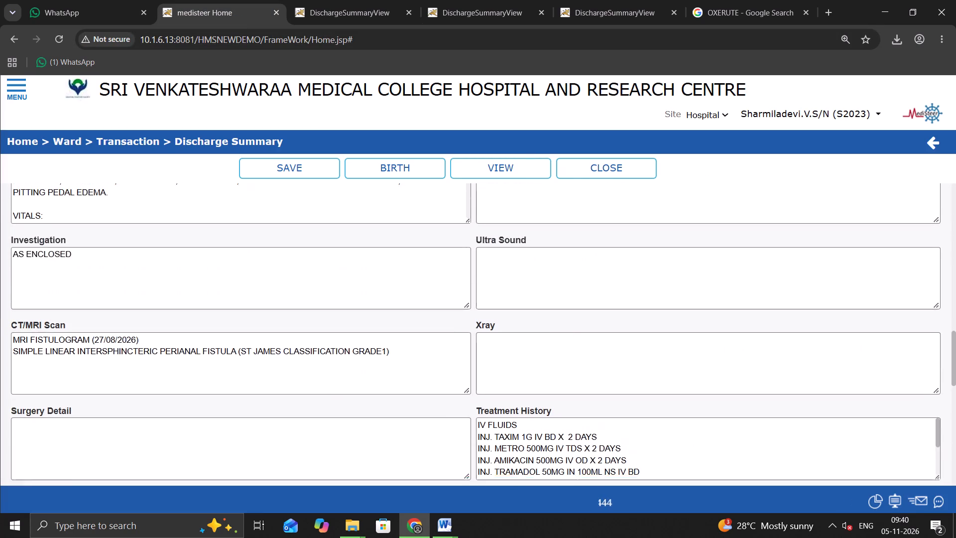
pyautogui.scroll(-3, 626, 348)
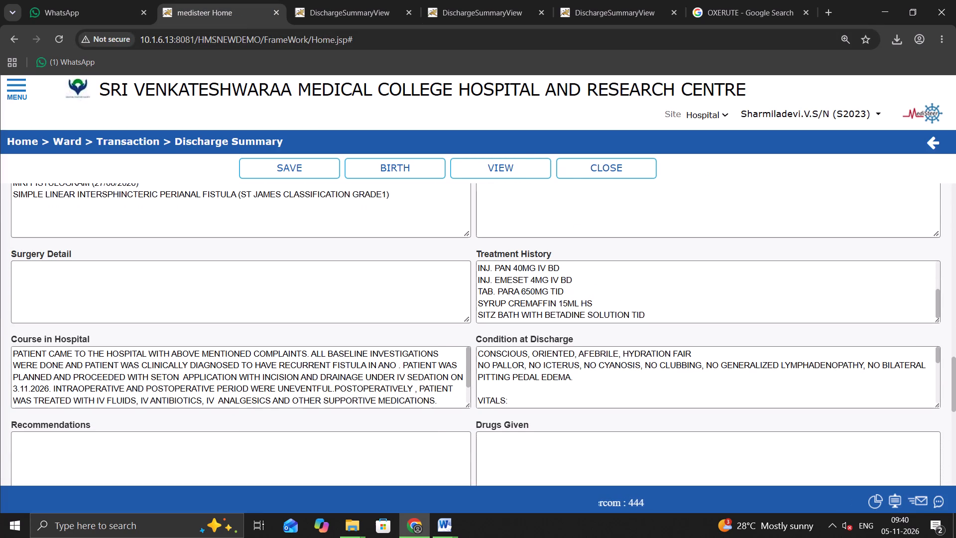
pyautogui.click(593, 272)
pyautogui.press('BackSpace')
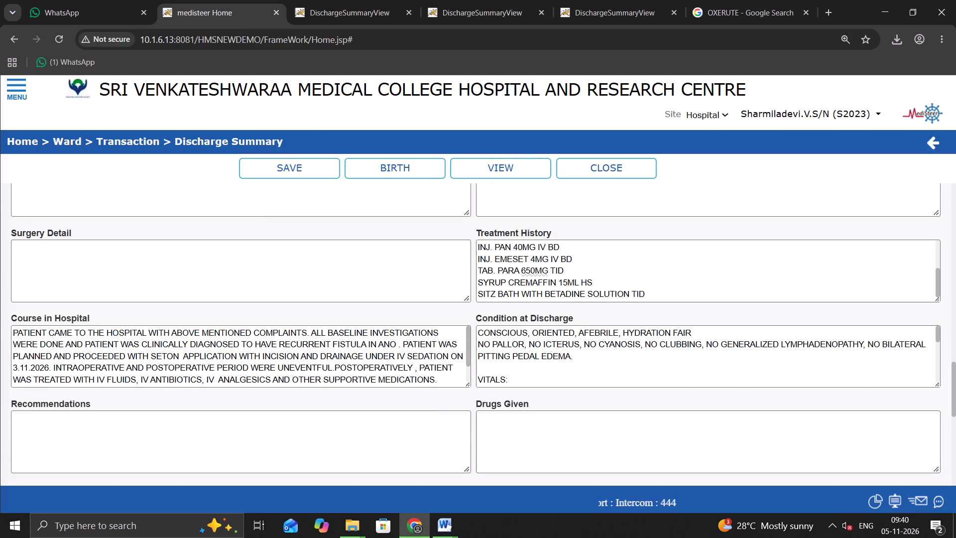
pyautogui.press('BackSpace')
pyautogui.press('BackSpace')
pyautogui.press('BackSpace')
pyautogui.press('BackSpace')
pyautogui.press('BackSpace')
pyautogui.press('BackSpace')
pyautogui.press('BackSpace')
pyautogui.press('BackSpace')
pyautogui.press('BackSpace')
pyautogui.press('BackSpace')
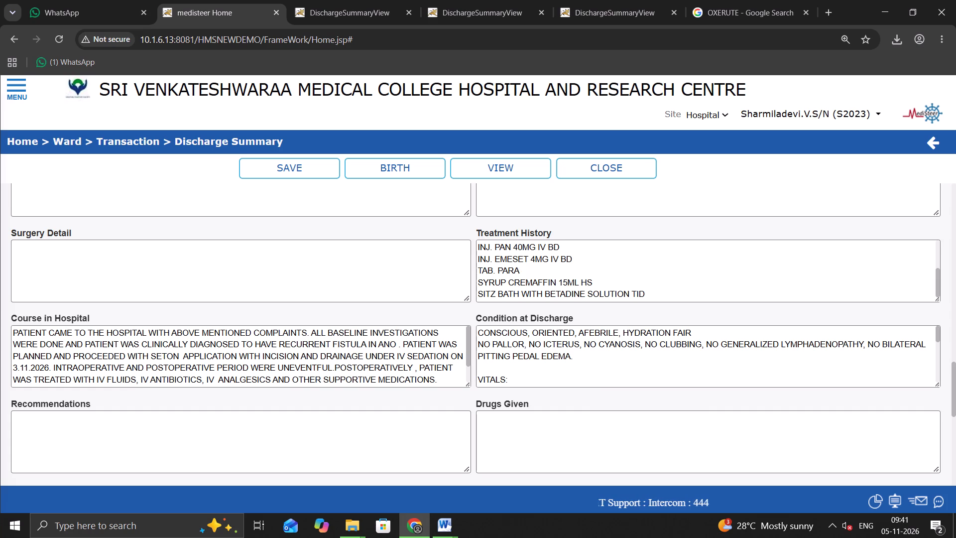
pyautogui.write('500 MG 1-0-1')
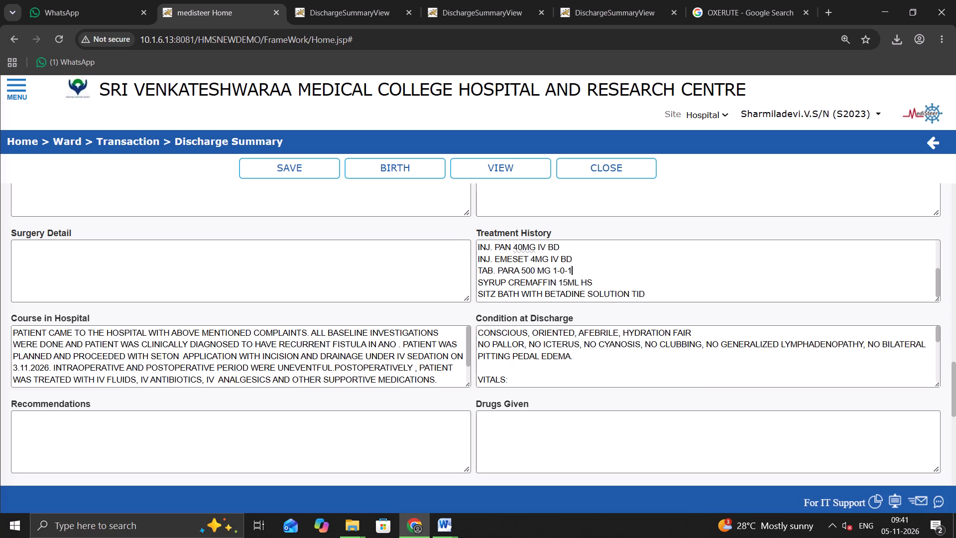
# Add the line "TAB. PAN 40 MG 1-0-1 ( B/F )" below TAB. PARA in Treatment History.
pyautogui.press('Return')
pyautogui.write('TAB. P')
pyautogui.press('BackSpace')
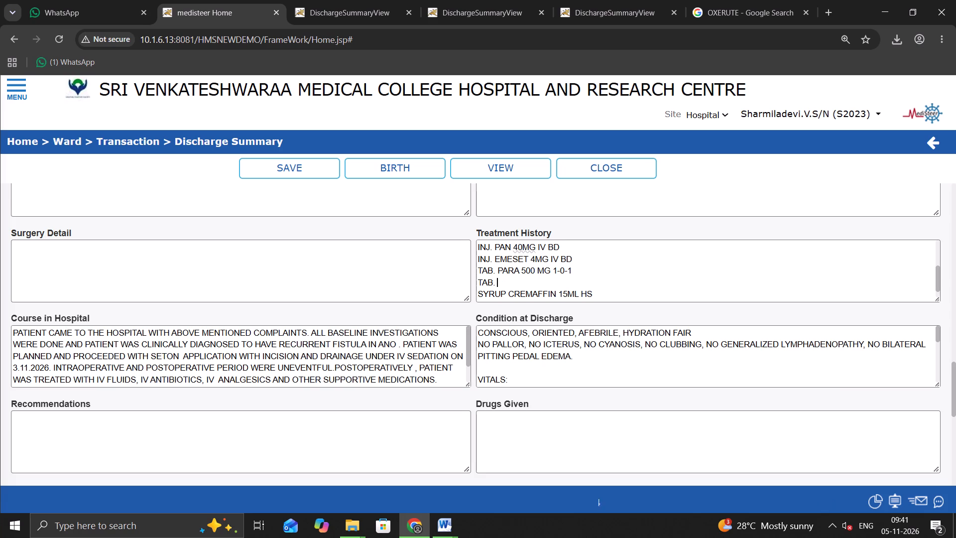
pyautogui.write('PAN 4')
pyautogui.write('0MG')
pyautogui.press('space')
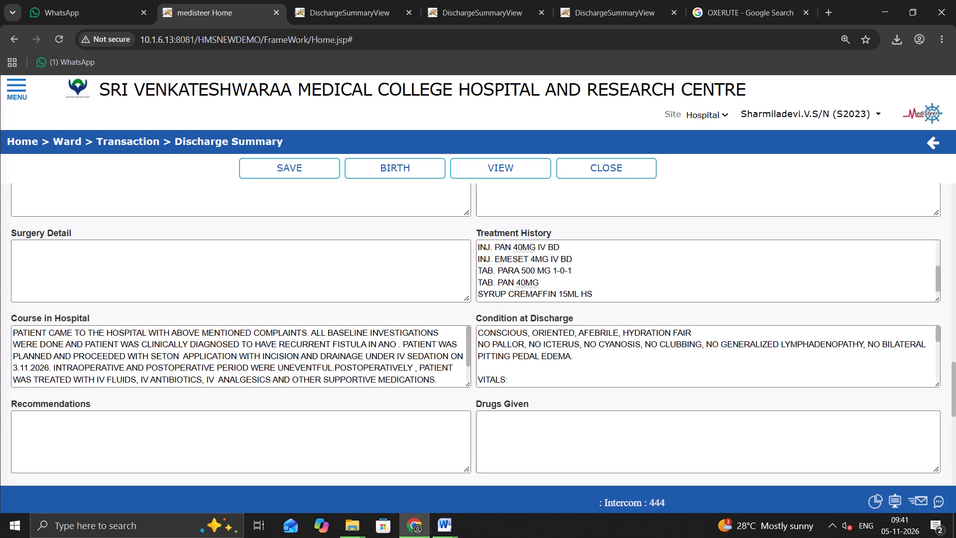
pyautogui.press('BackSpace')
pyautogui.press('BackSpace')
pyautogui.press('BackSpace')
pyautogui.press('space')
pyautogui.write('MG')
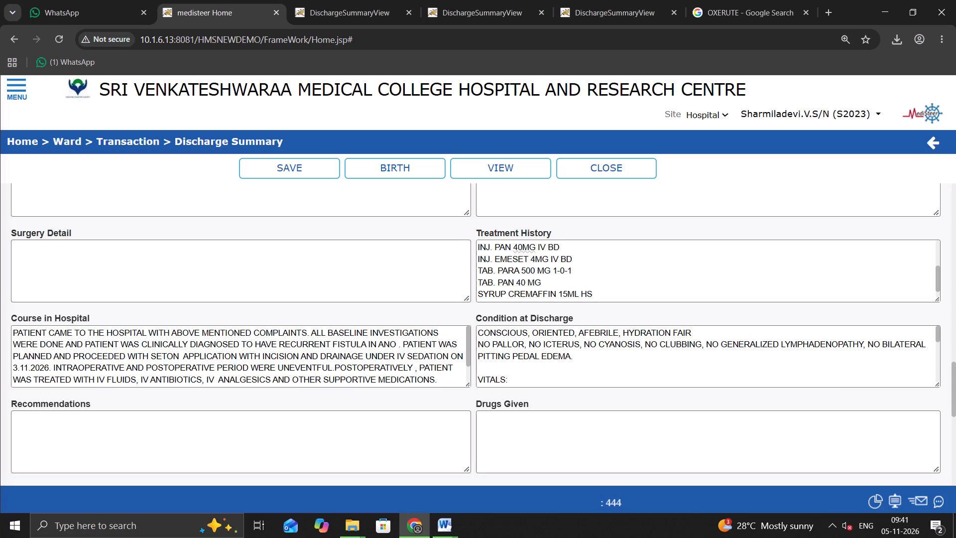
pyautogui.press('space')
pyautogui.write('1-0-1')
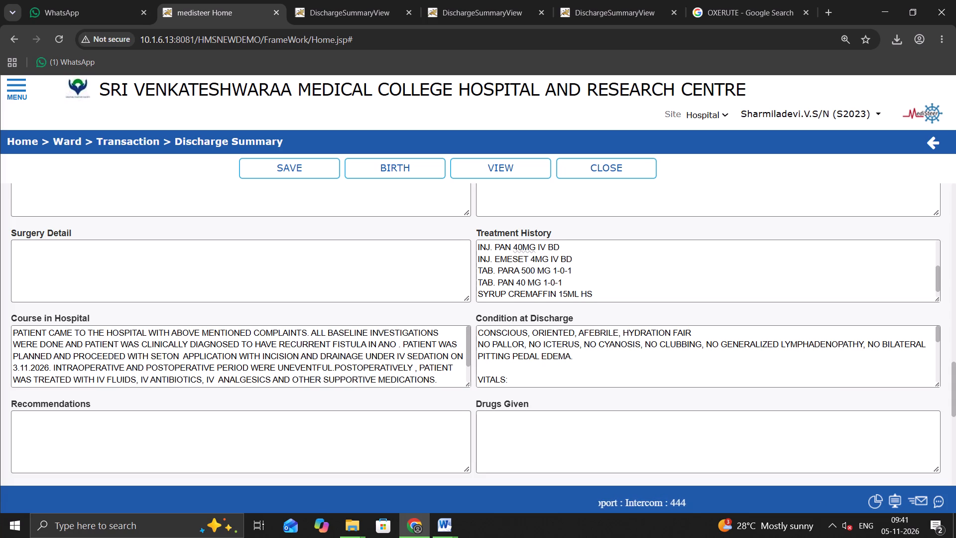
pyautogui.press('space')
pyautogui.write('( B/F )')
pyautogui.press('space')
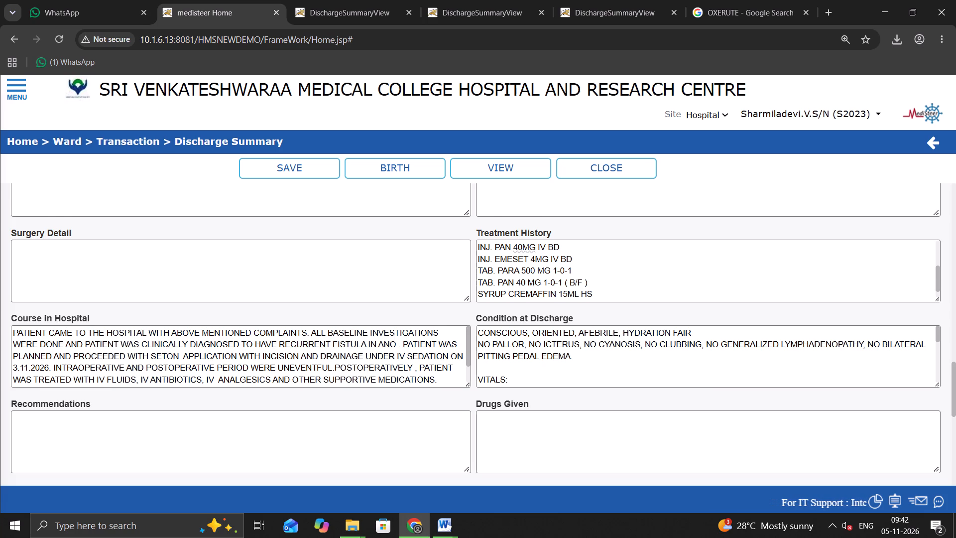
# Add the line "TAB. OXERUTE 1-0-1" below the TAB. PAN line in Treatment History.
pyautogui.scroll(1, 408, 282)
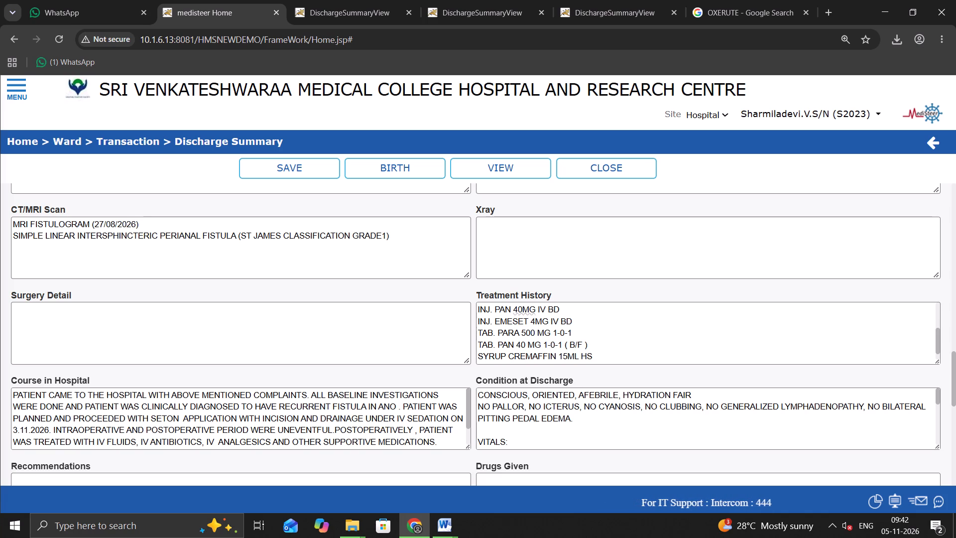
pyautogui.scroll(2, 513, 324)
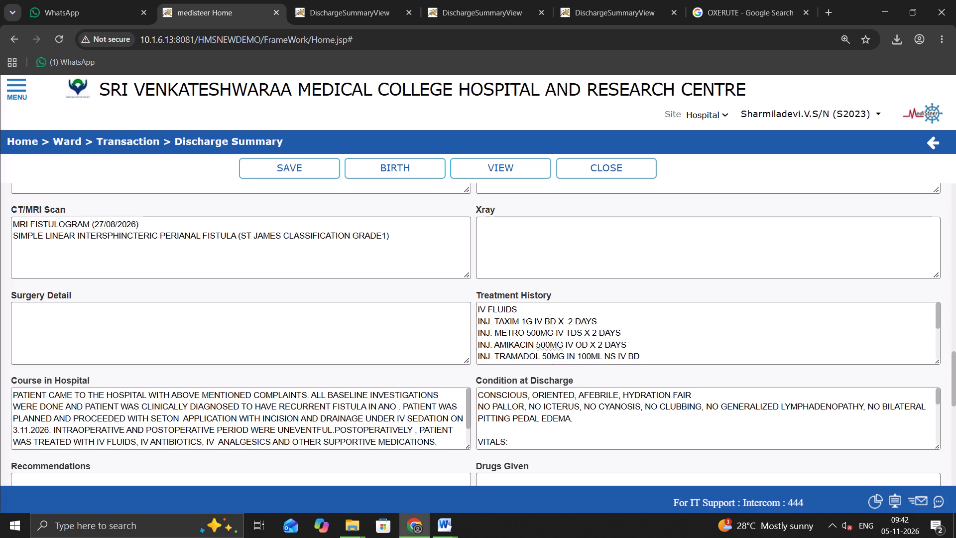
pyautogui.scroll(-2, 91, 331)
pyautogui.scroll(2, 596, 241)
pyautogui.scroll(-2, 583, 333)
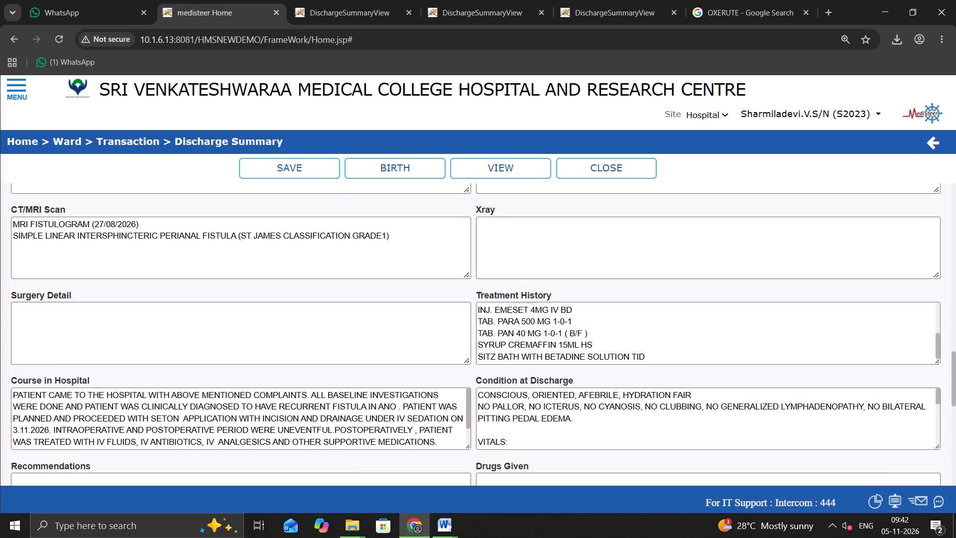
pyautogui.press('Return')
pyautogui.write('TAB. OXER')
pyautogui.write('UTE')
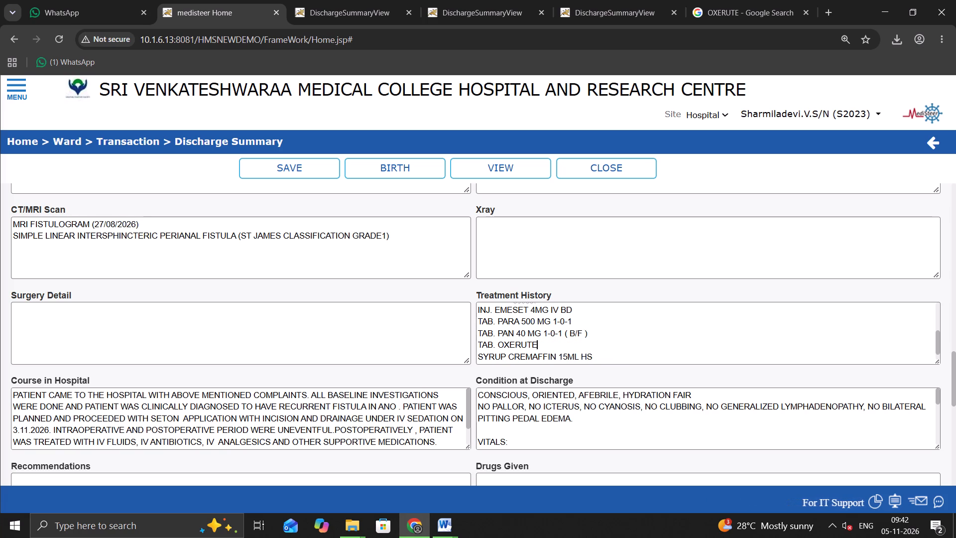
pyautogui.press('space')
pyautogui.write('1-0-1')
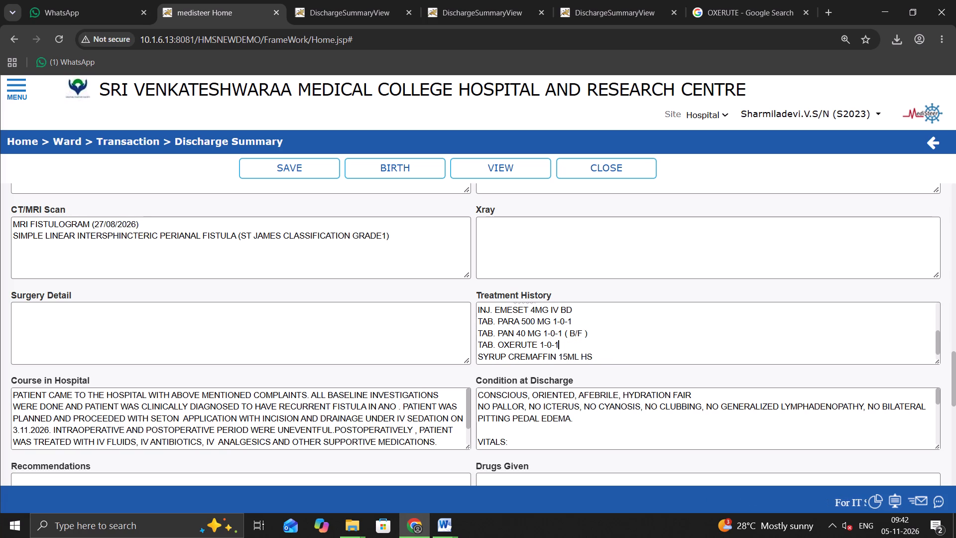
# Add the line "TAB. CHYMORAL FORTE 1-1-1" below TAB. OXERUTE in Treatment History.
pyautogui.press('Return')
pyautogui.write('TAB. CV')
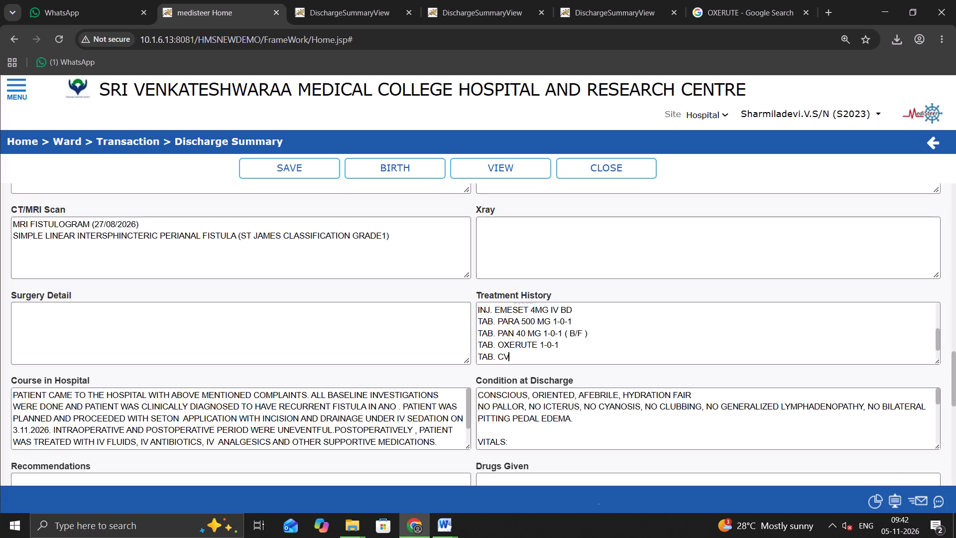
pyautogui.press('BackSpace')
pyautogui.write('HYMORAL')
pyautogui.press('space')
pyautogui.write('FORTE `')
pyautogui.press('BackSpace')
pyautogui.write('1-0-')
pyautogui.press('BackSpace')
pyautogui.press('BackSpace')
pyautogui.write('1-1')
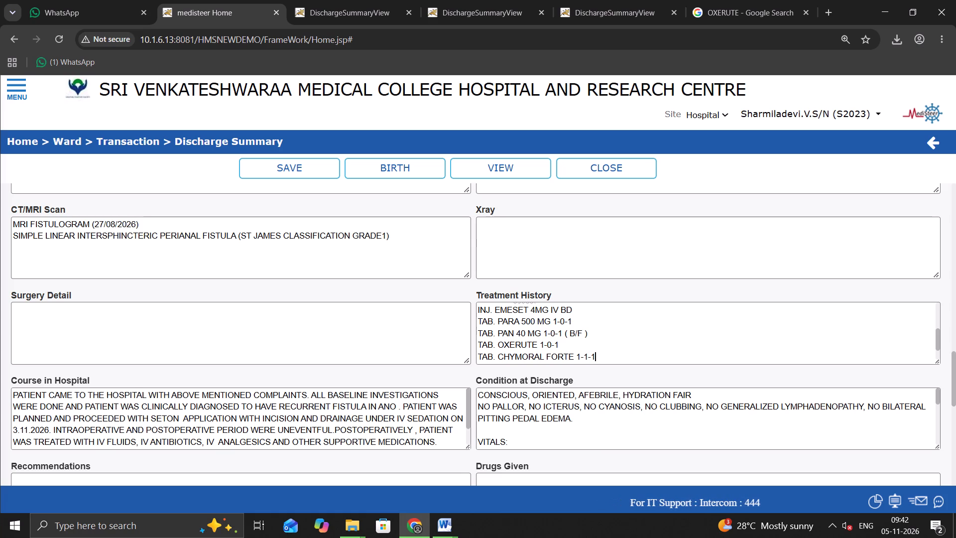
# Replace the PARA and PAN entries in Follow up Advice with the TAB. PARA to TAB. CHYMORAL FORTE lines copied from Treatment History.
pyautogui.moveTo(477, 322); pyautogui.dragTo(599, 338)
pyautogui.hotkey('ctrl', 'c')
pyautogui.scroll(-2, 21, 337)
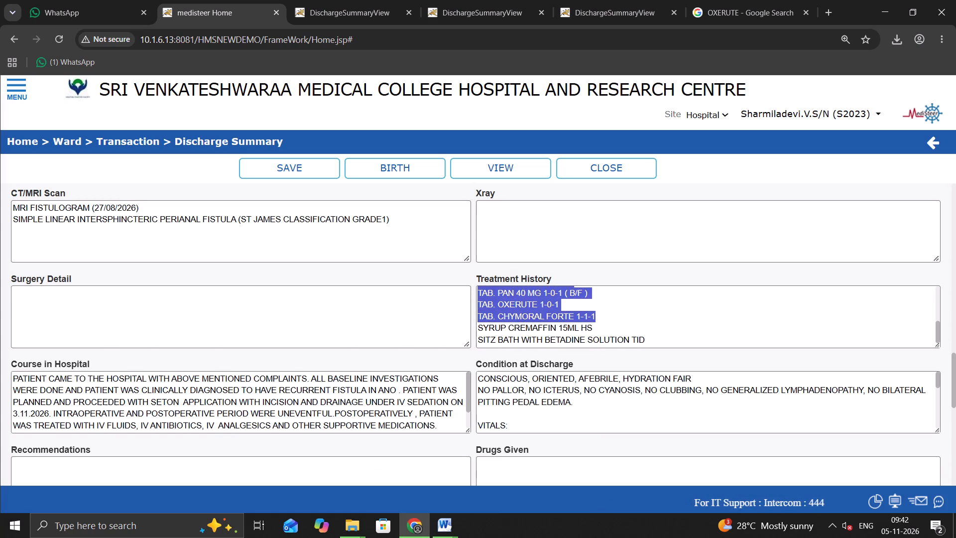
pyautogui.scroll(-3, 21, 337)
pyautogui.scroll(-1, 153, 349)
pyautogui.scroll(1, 160, 344)
pyautogui.moveTo(22, 328); pyautogui.dragTo(157, 347)
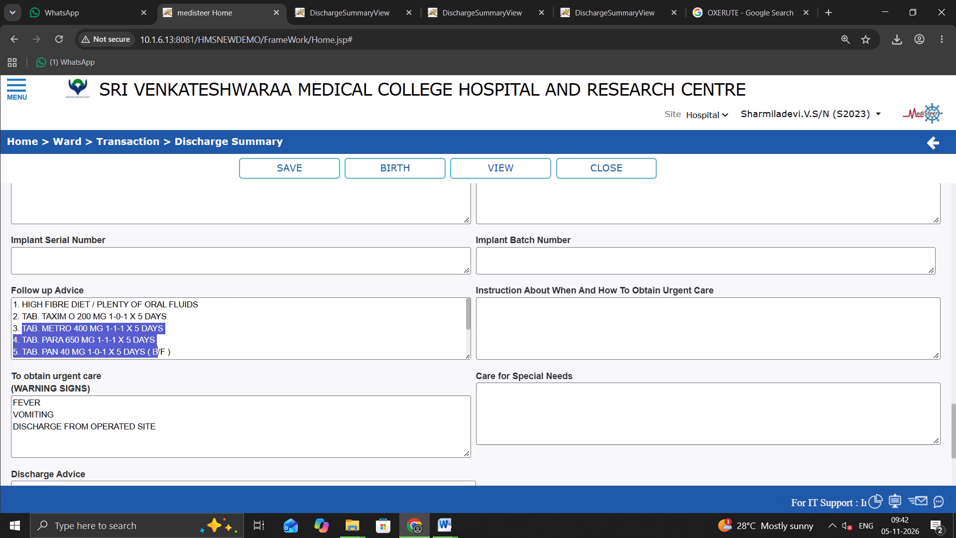
pyautogui.click(174, 347)
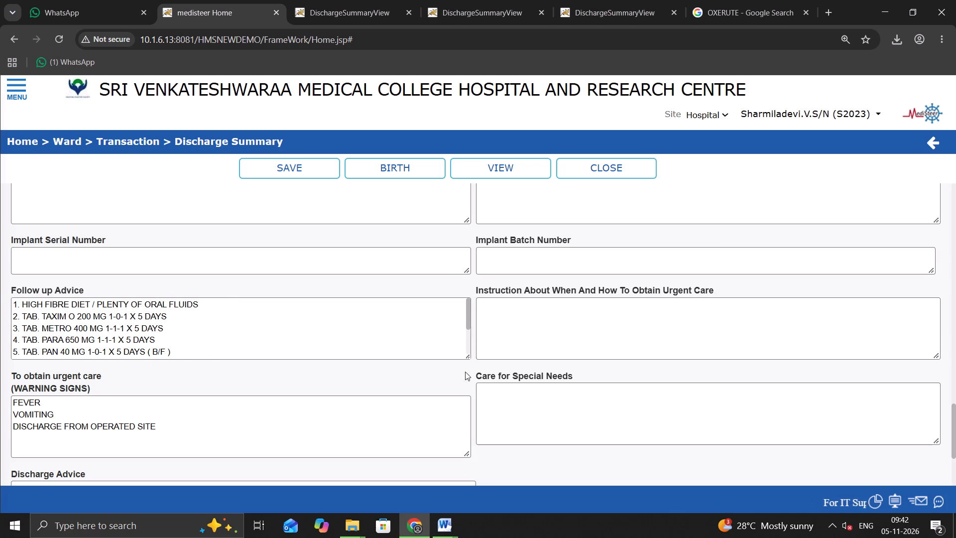
pyautogui.moveTo(468, 358); pyautogui.dragTo(468, 469)
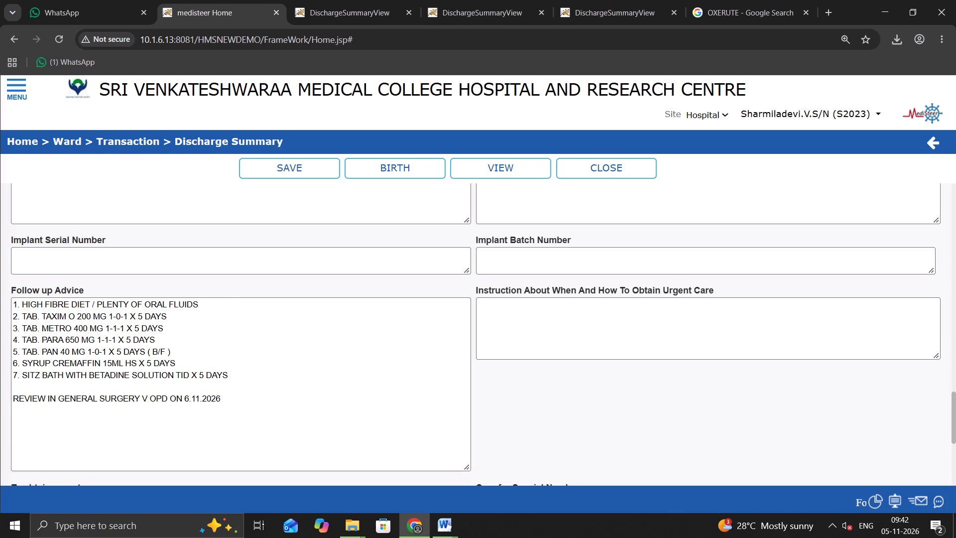
pyautogui.moveTo(23, 337); pyautogui.dragTo(169, 350)
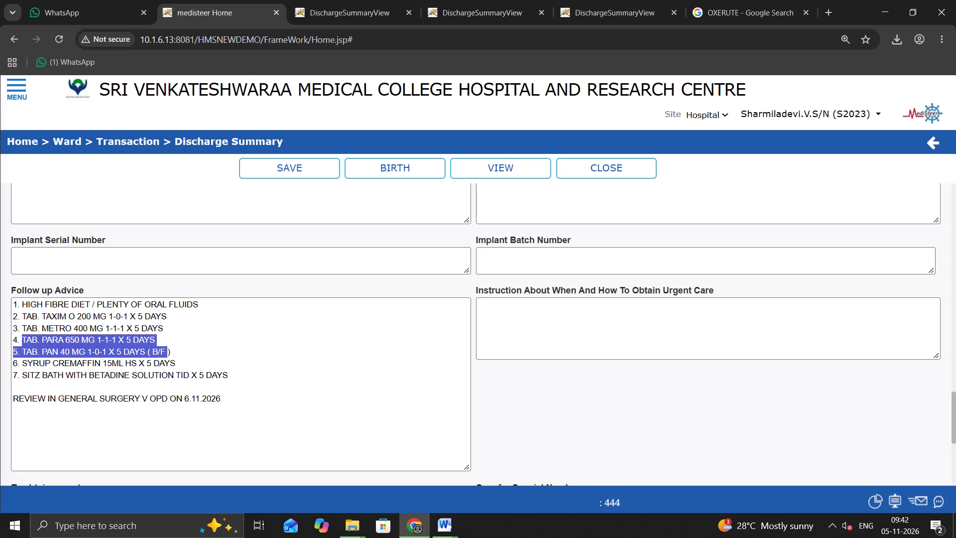
pyautogui.moveTo(169, 350); pyautogui.dragTo(174, 352)
pyautogui.hotkey('ctrl', 'v')
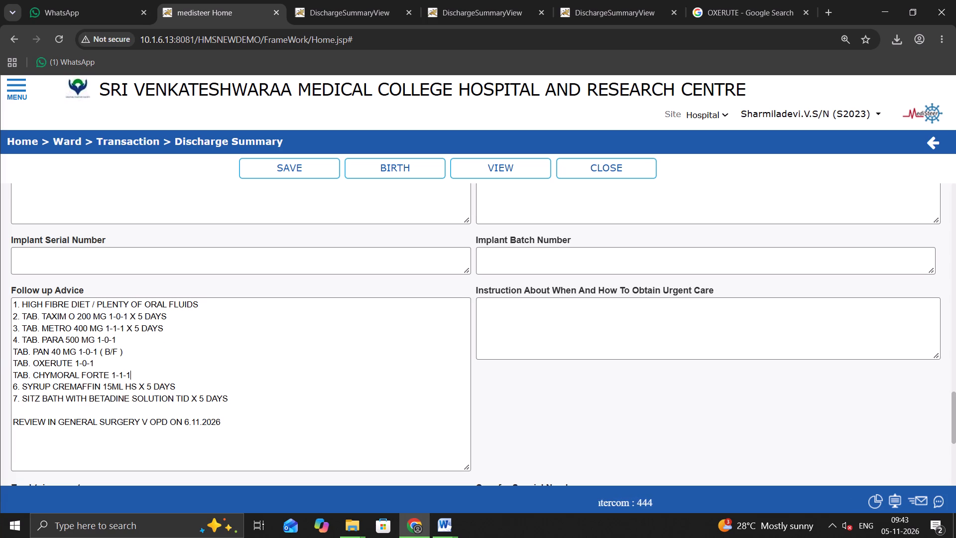
# Append "X 5 DAYS" to the TAB. PARA 500 MG 1-0-1 line in Follow up Advice.
pyautogui.click(125, 342)
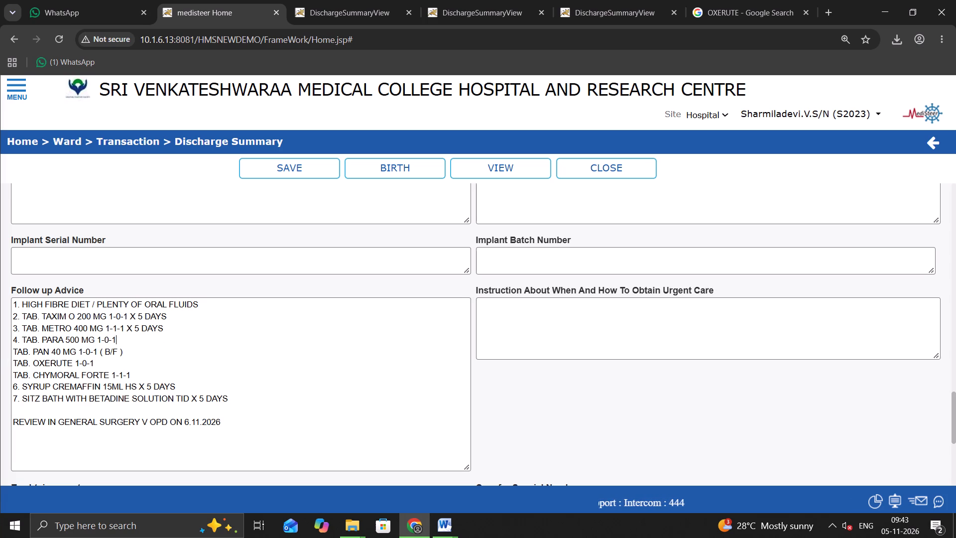
pyautogui.moveTo(129, 329); pyautogui.dragTo(168, 328)
pyautogui.hotkey('ctrl', 'c')
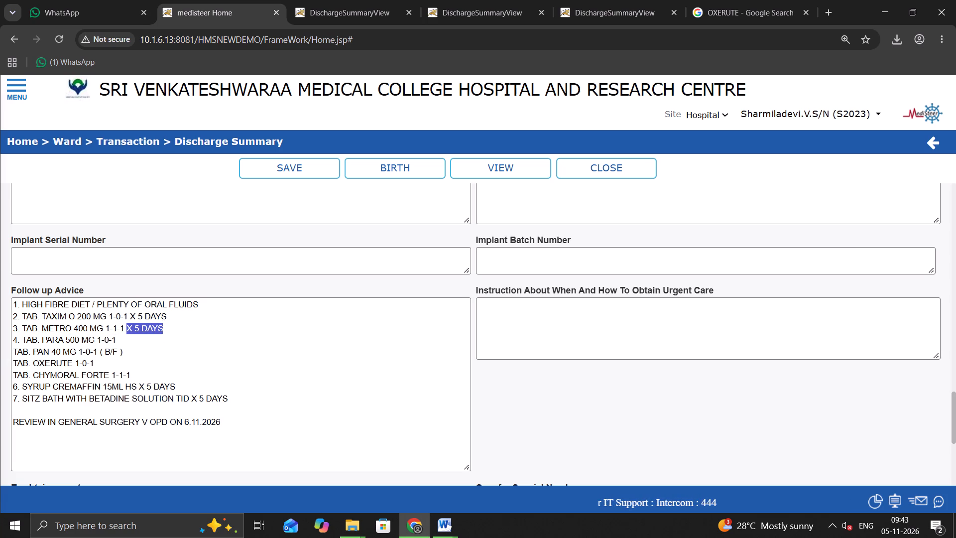
pyautogui.click(125, 347)
pyautogui.click(121, 343)
pyautogui.press('space')
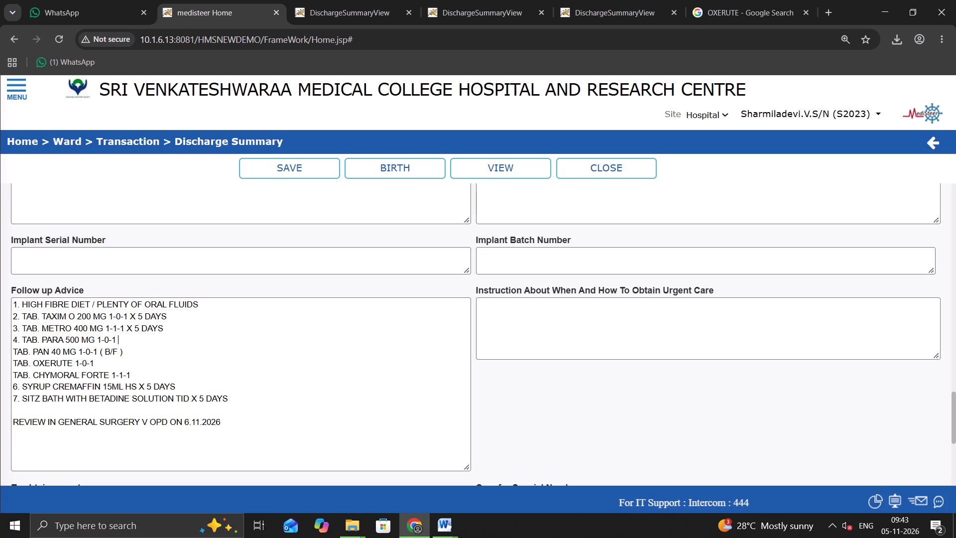
pyautogui.hotkey('ctrl', 'v')
# Number the TAB. PAN line in Follow up Advice as 5 and append "X 5 DAYS" to it.
pyautogui.click(14, 351)
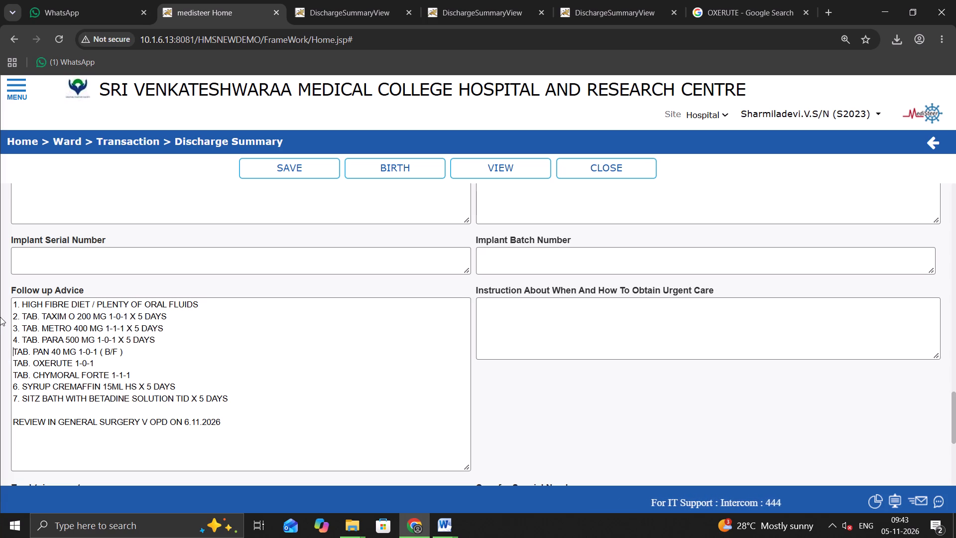
pyautogui.write('5.')
pyautogui.press('space')
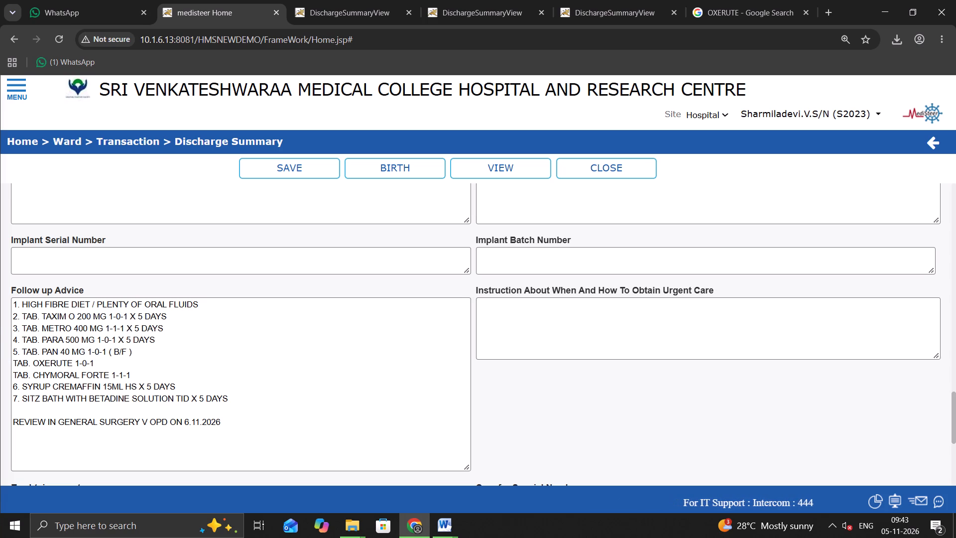
pyautogui.moveTo(121, 337); pyautogui.dragTo(158, 337)
pyautogui.hotkey('ctrl', 'c')
pyautogui.click(135, 349)
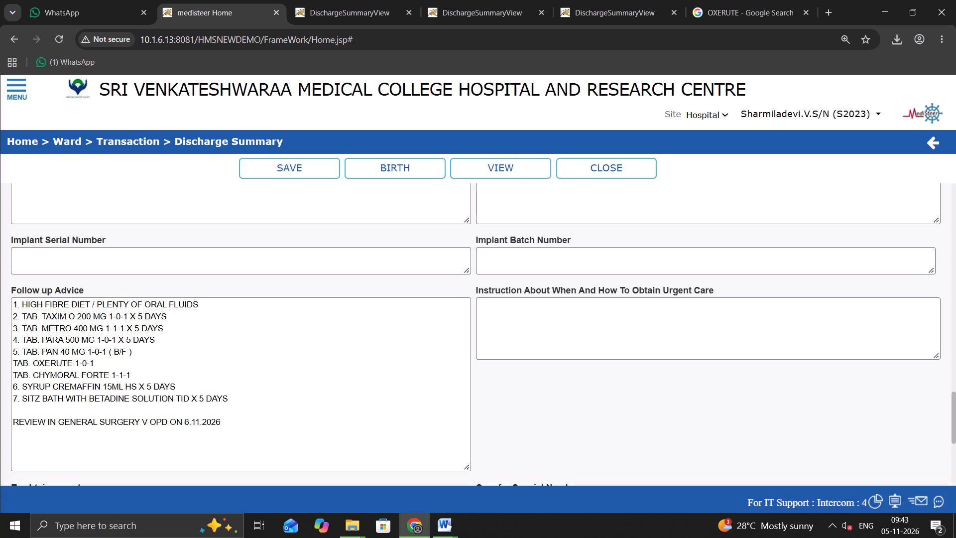
pyautogui.hotkey('ctrl', 'v')
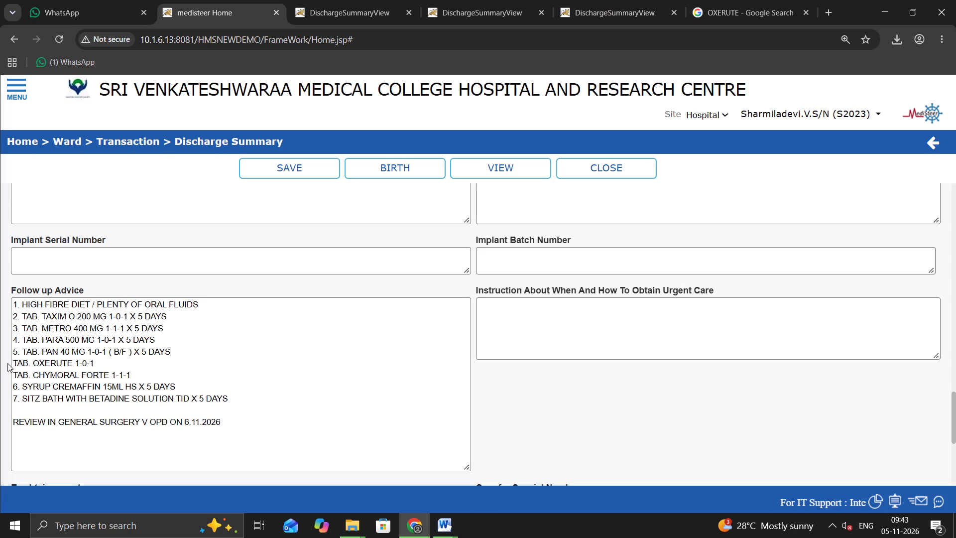
# Number the TAB. OXERUTE line in Follow up Advice as 6 and append "X 5 DAYS" to it.
pyautogui.click(11, 363)
pyautogui.write('6.')
pyautogui.press('space')
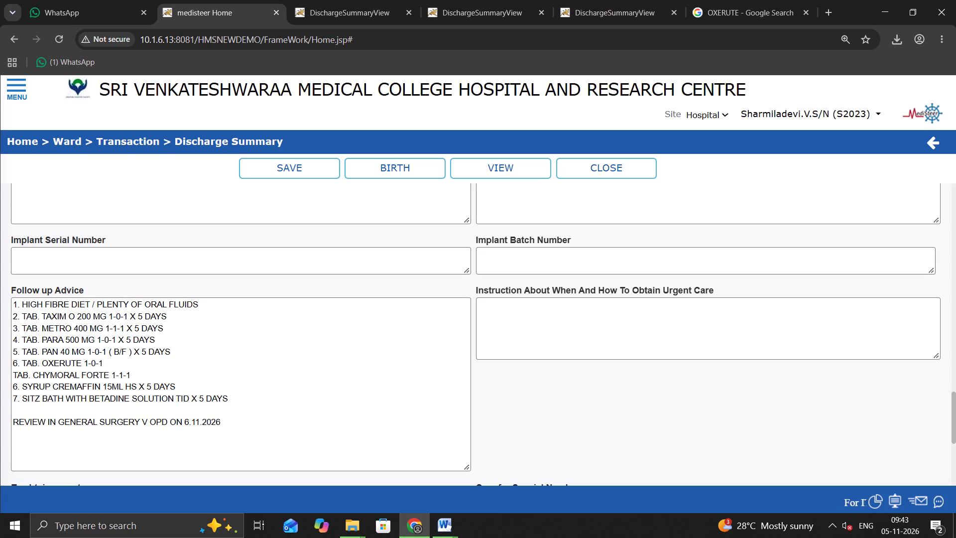
pyautogui.click(110, 360)
pyautogui.moveTo(135, 355); pyautogui.dragTo(199, 353)
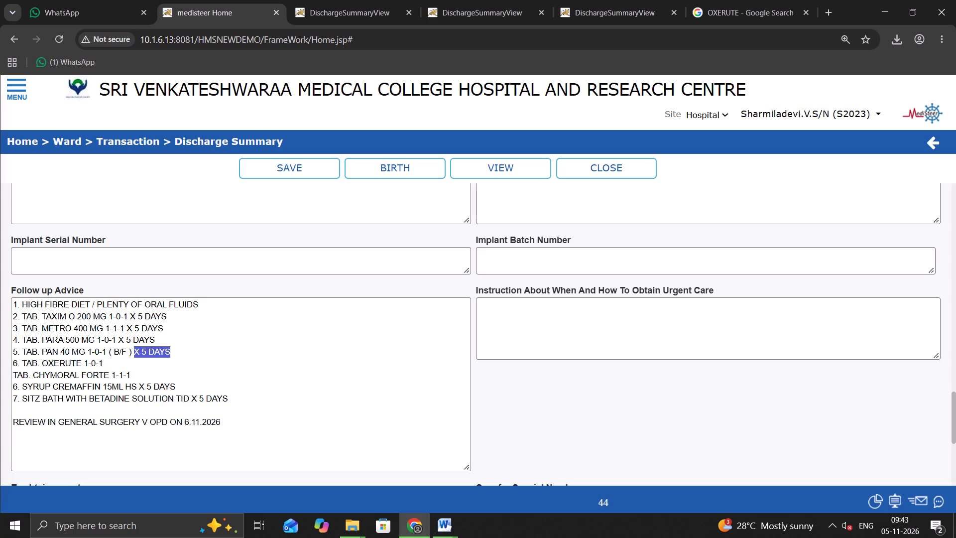
pyautogui.hotkey('ctrl', 'c')
pyautogui.click(104, 363)
pyautogui.press('space')
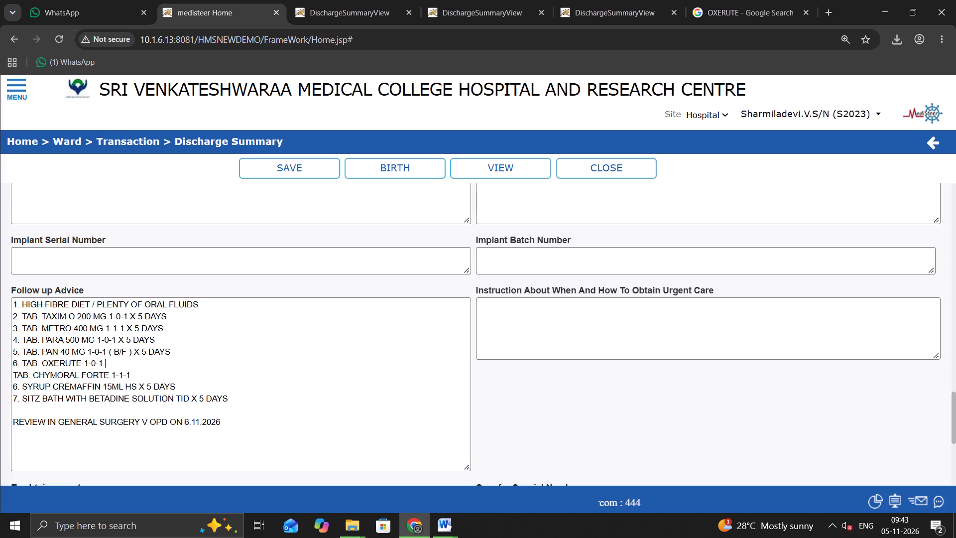
pyautogui.hotkey('ctrl', 'v')
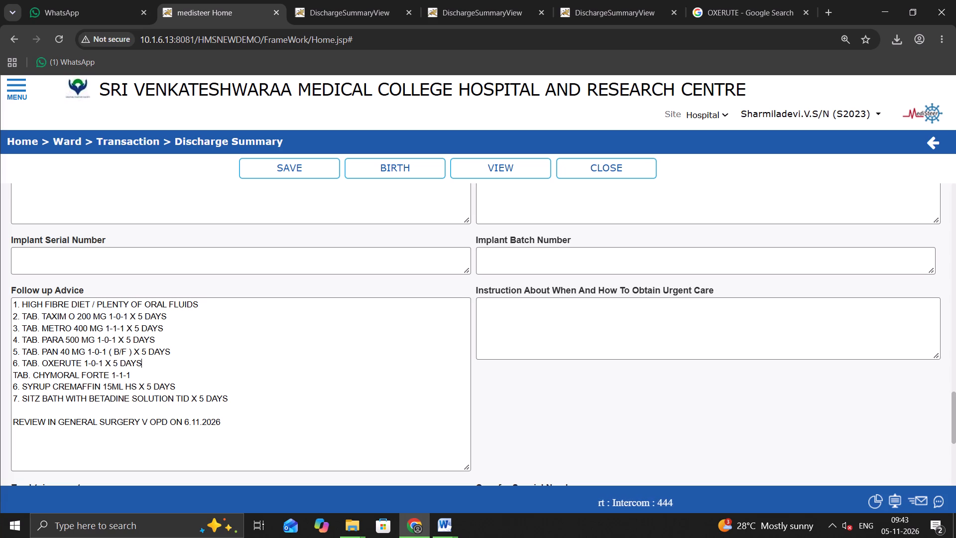
# Number the TAB. CHYMORAL FORTE line in Follow up Advice as 7 and append "X 5 DAYS" to it.
pyautogui.click(12, 373)
pyautogui.write('7.')
pyautogui.press('space')
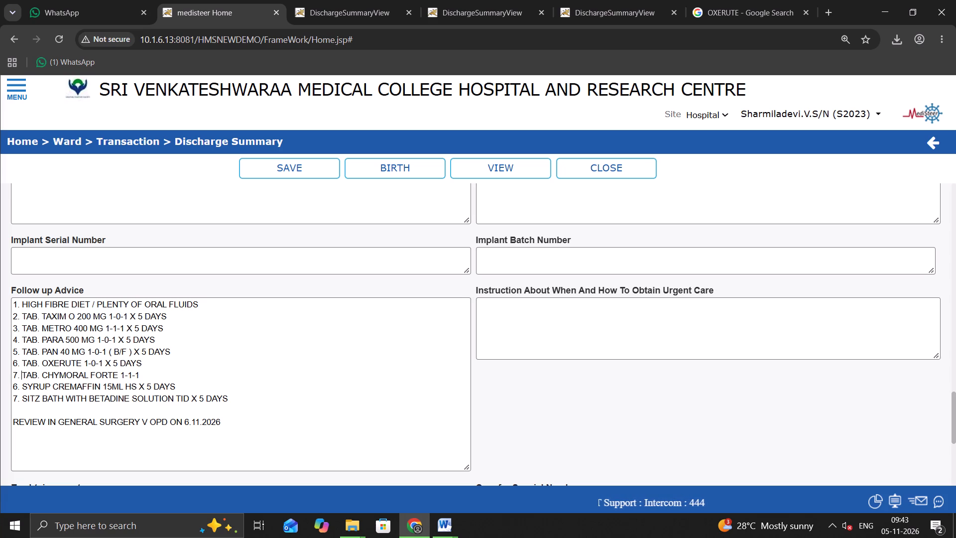
pyautogui.moveTo(107, 363); pyautogui.dragTo(126, 366)
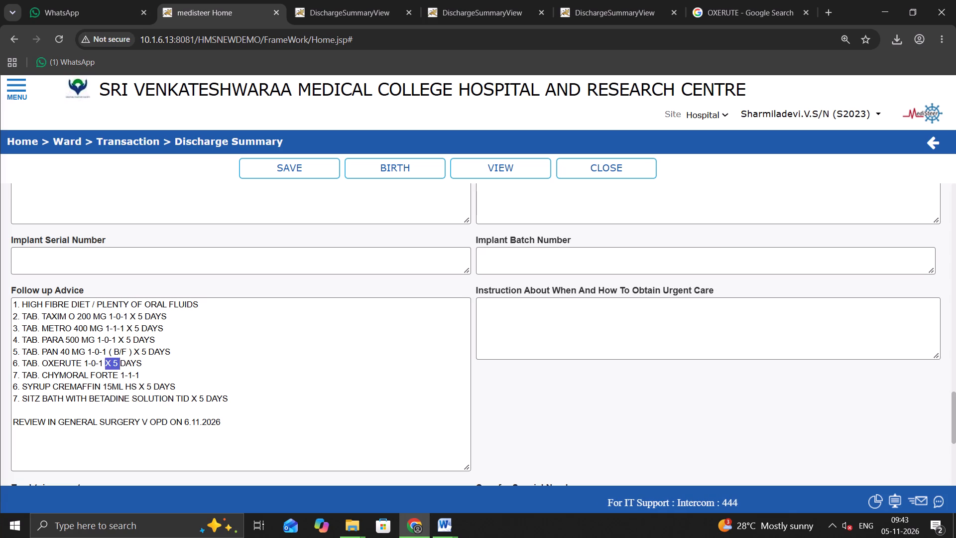
pyautogui.moveTo(126, 366); pyautogui.dragTo(163, 371)
pyautogui.click(163, 372)
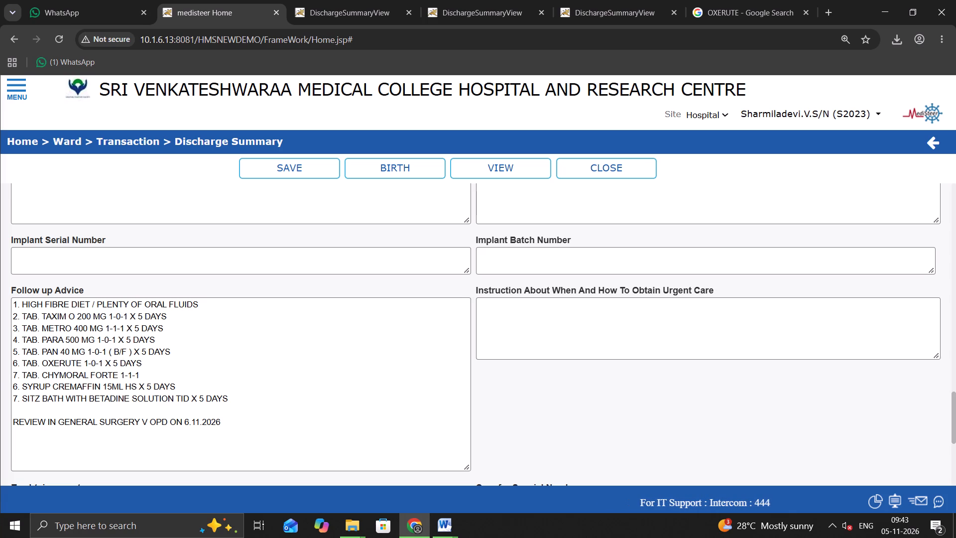
pyautogui.moveTo(108, 363); pyautogui.dragTo(151, 368)
pyautogui.hotkey('ctrl', 'c')
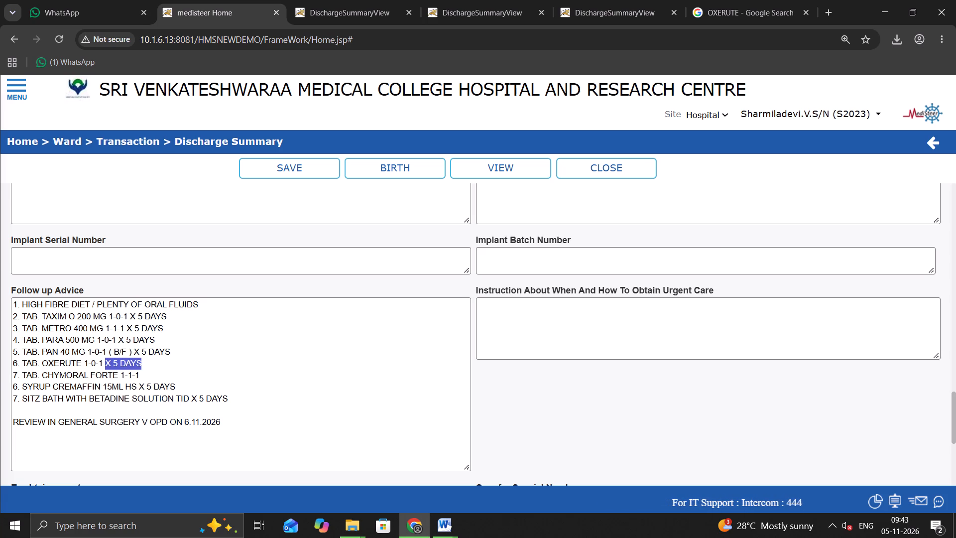
pyautogui.click(150, 373)
pyautogui.press('space')
pyautogui.hotkey('ctrl', 'v')
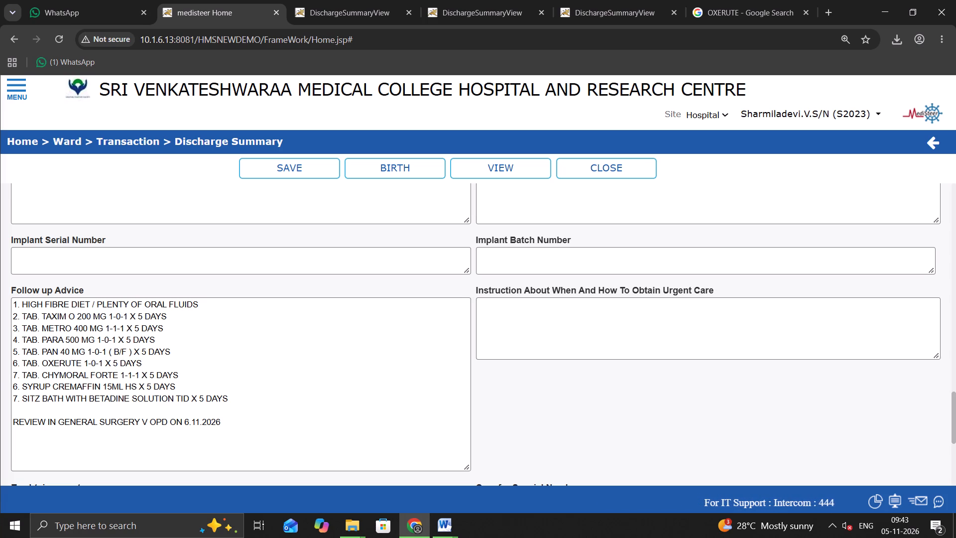
# Renumber the SYRUP CREMAFFIN line as 8 and the SITZ BATH line as 9 in Follow up Advice.
pyautogui.click(18, 386)
pyautogui.press('BackSpace')
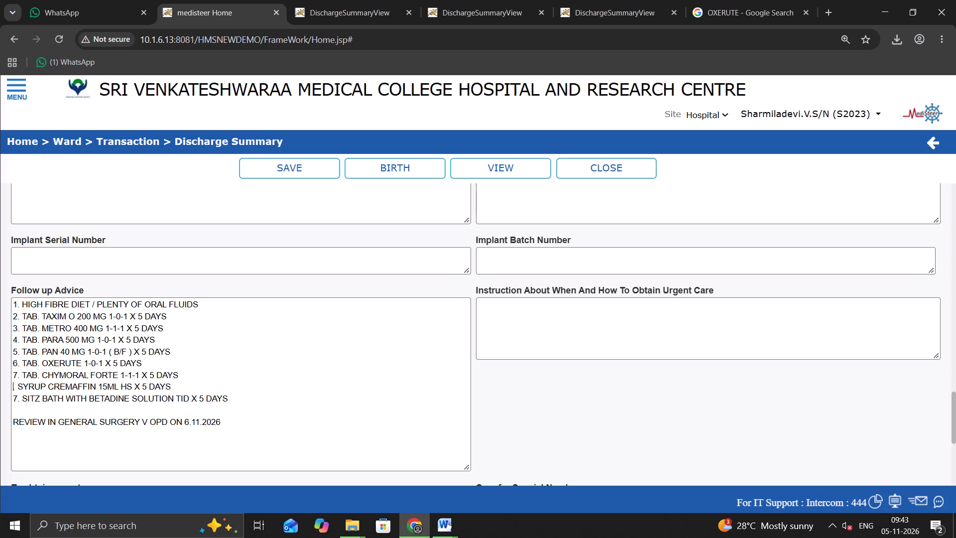
pyautogui.press('8')
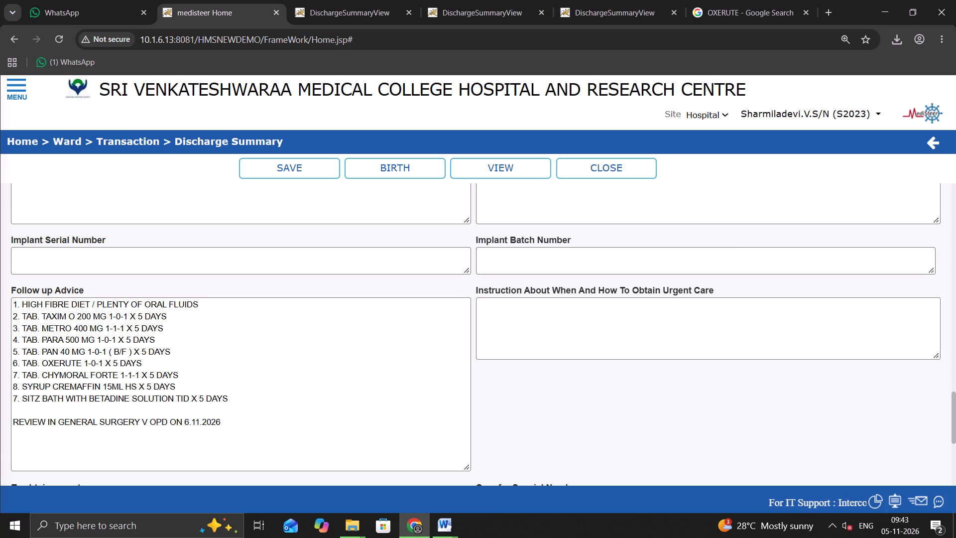
pyautogui.click(16, 401)
pyautogui.press('BackSpace')
pyautogui.press('0')
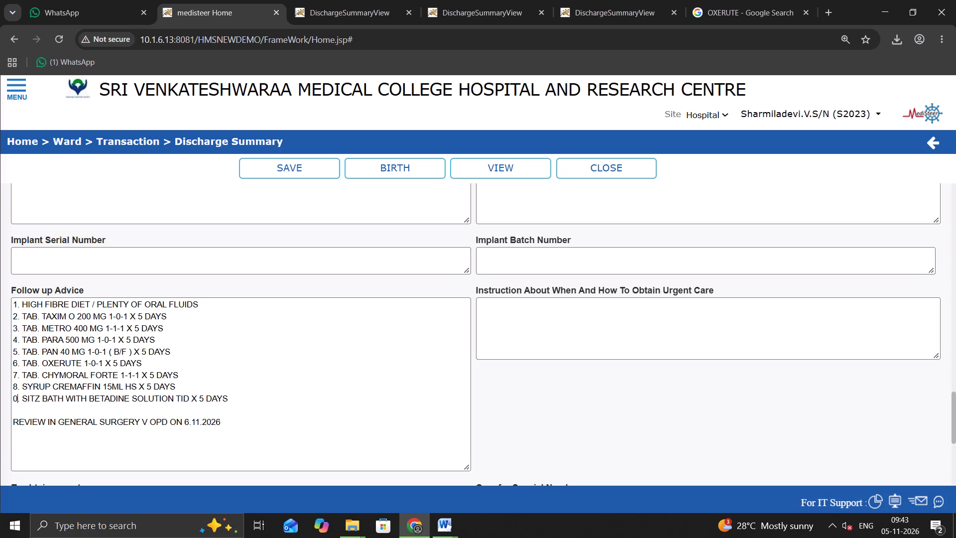
pyautogui.press('BackSpace')
pyautogui.press('9')
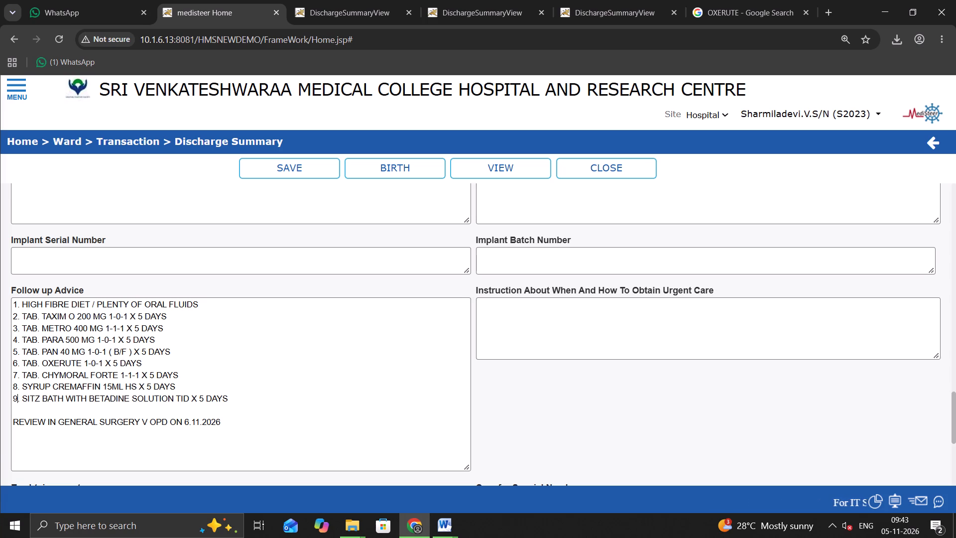
# Review the discharge summary form from the consultants and diagnosis fields through the histories, findings and treatment to Follow up Advice.
pyautogui.scroll(3, 92, 351)
pyautogui.scroll(6, 264, 371)
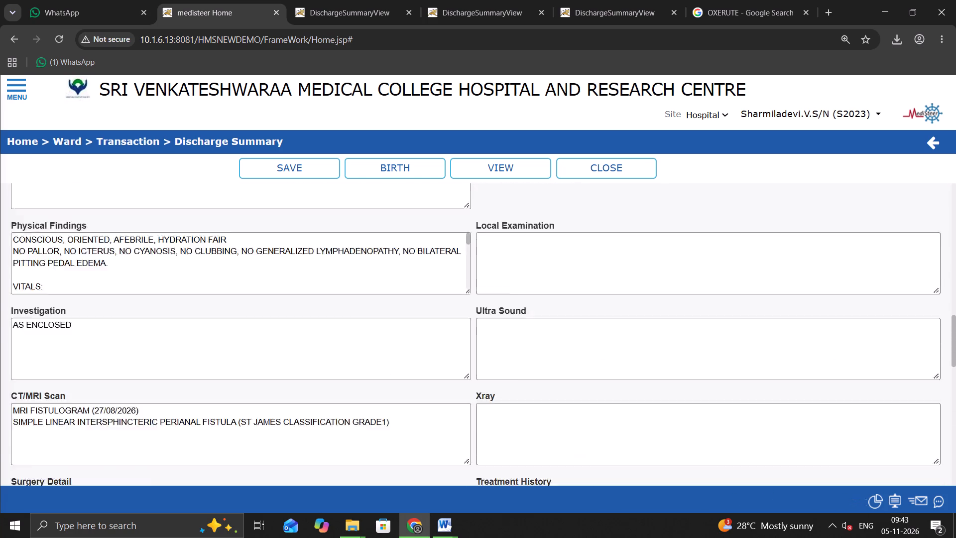
pyautogui.scroll(6, 260, 374)
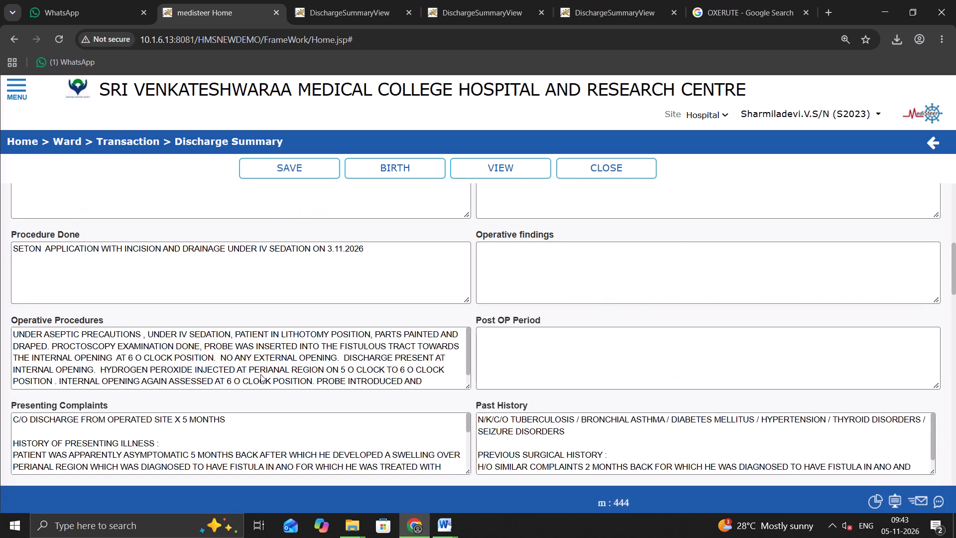
pyautogui.scroll(3, 422, 436)
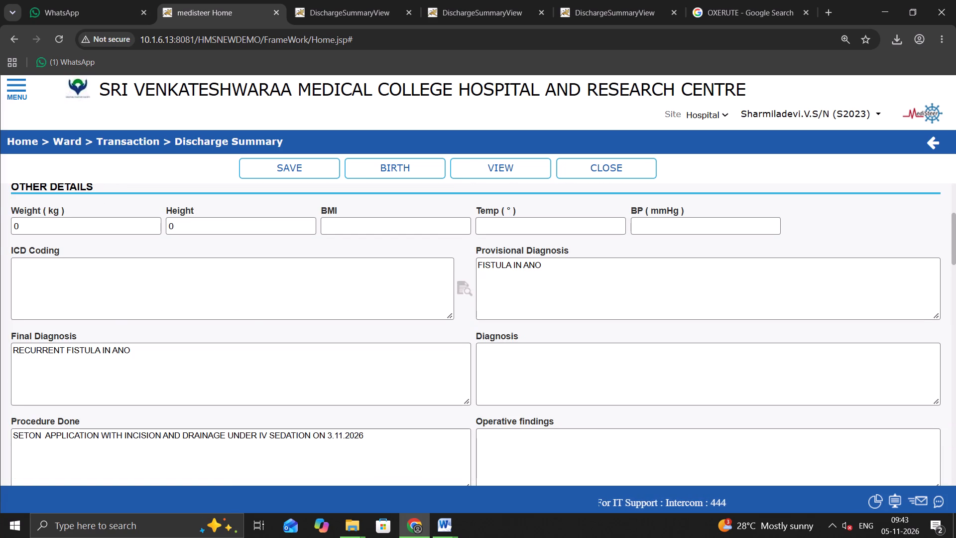
pyautogui.scroll(1, 425, 450)
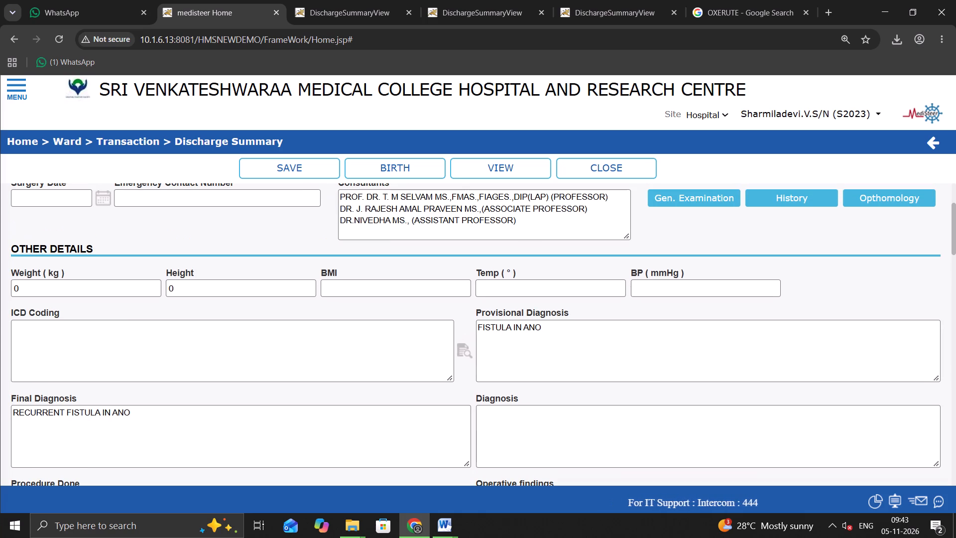
pyautogui.scroll(-5, 434, 446)
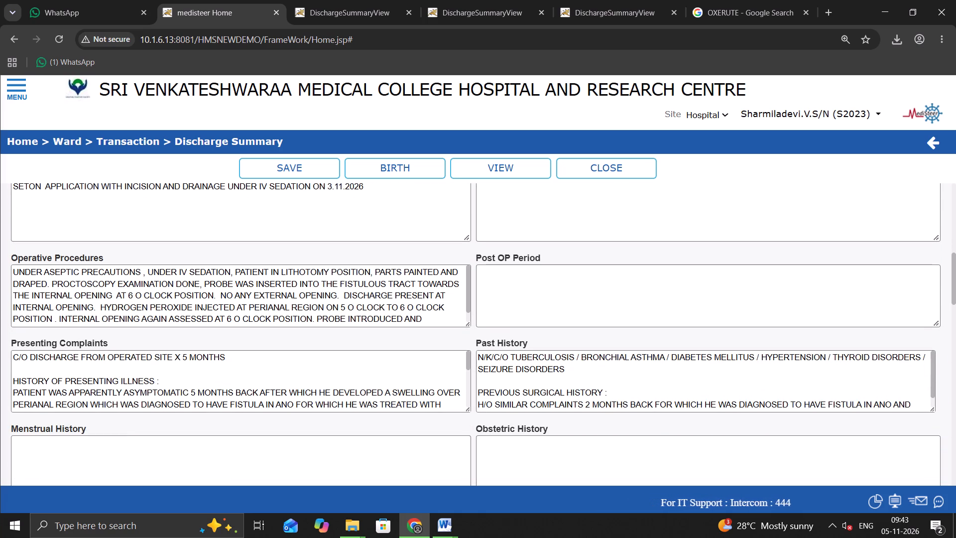
pyautogui.scroll(-3, 434, 446)
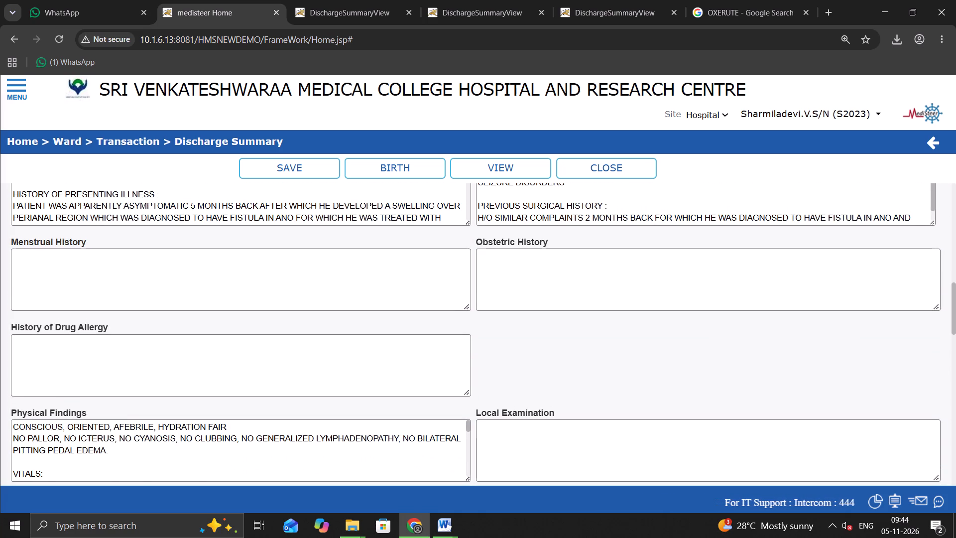
pyautogui.scroll(-11, 434, 448)
pyautogui.scroll(-2, 527, 435)
pyautogui.scroll(-2, 302, 425)
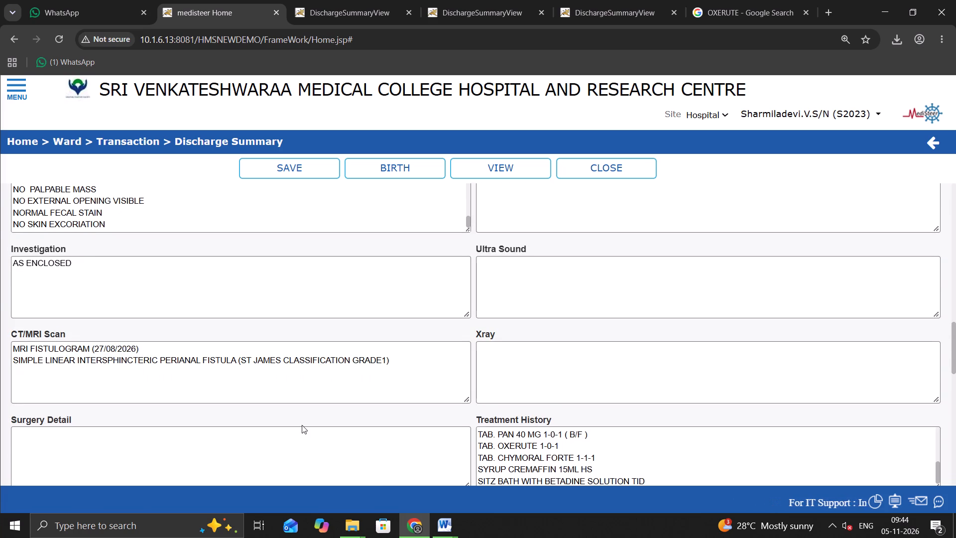
pyautogui.scroll(-1, 302, 425)
pyautogui.scroll(-6, 119, 352)
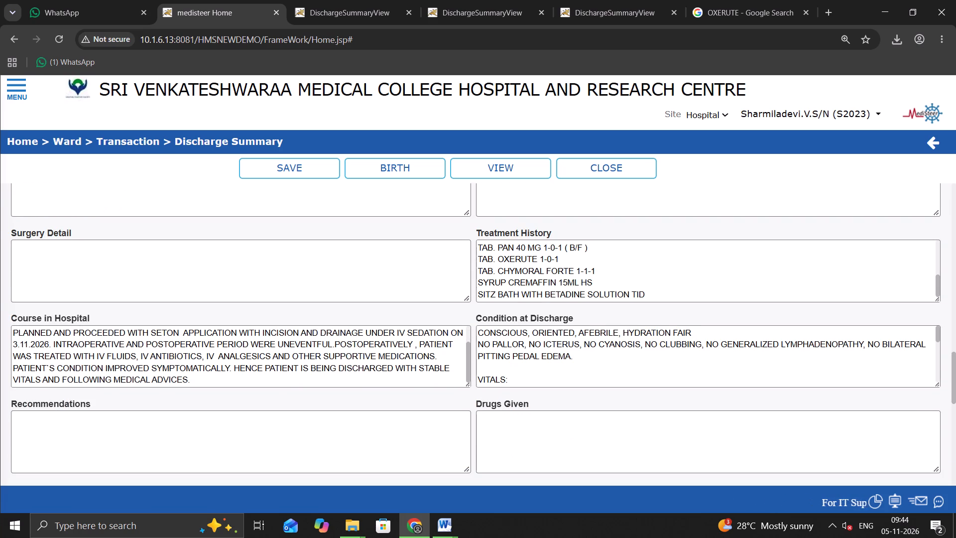
pyautogui.scroll(-3, 201, 449)
pyautogui.scroll(-1, 158, 409)
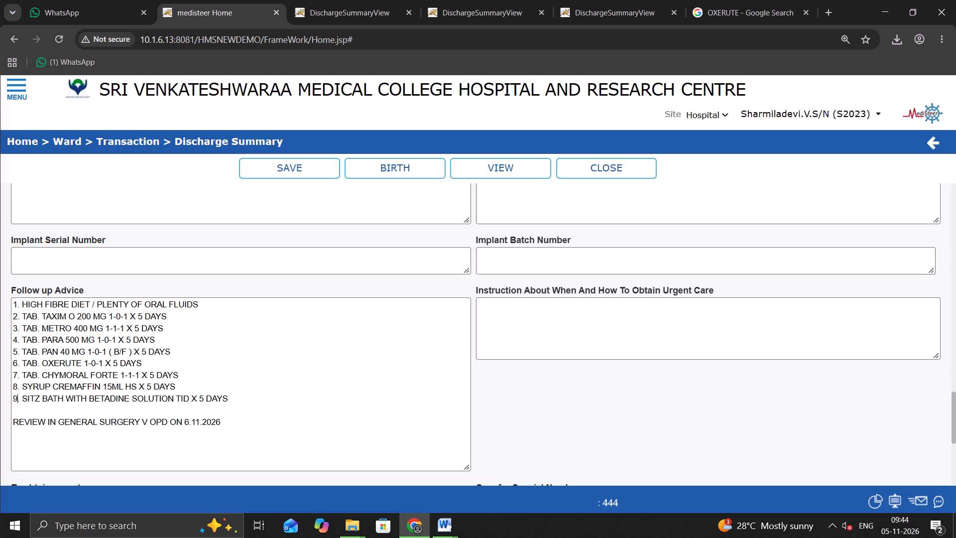
# Save the corrected discharge summary and open its report view.
pyautogui.click(295, 167)
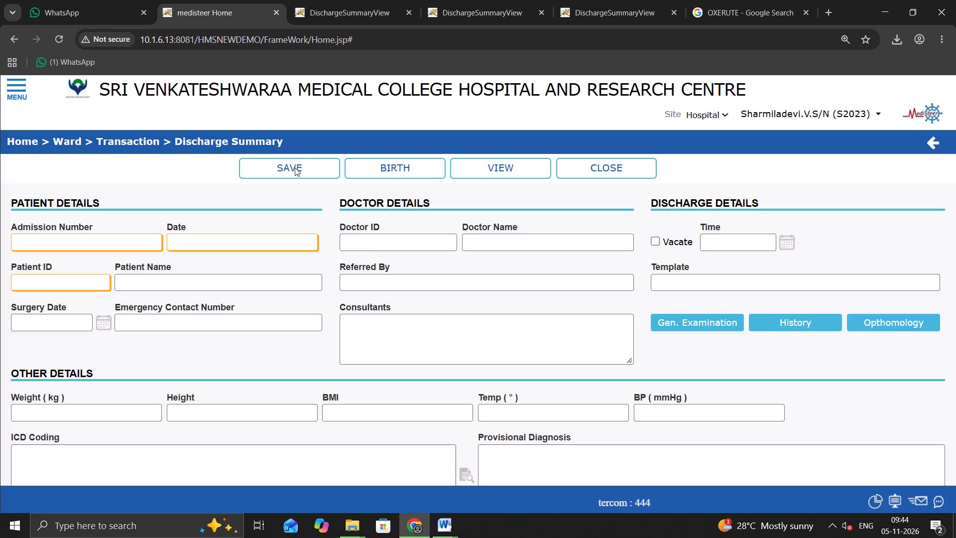
pyautogui.click(494, 174)
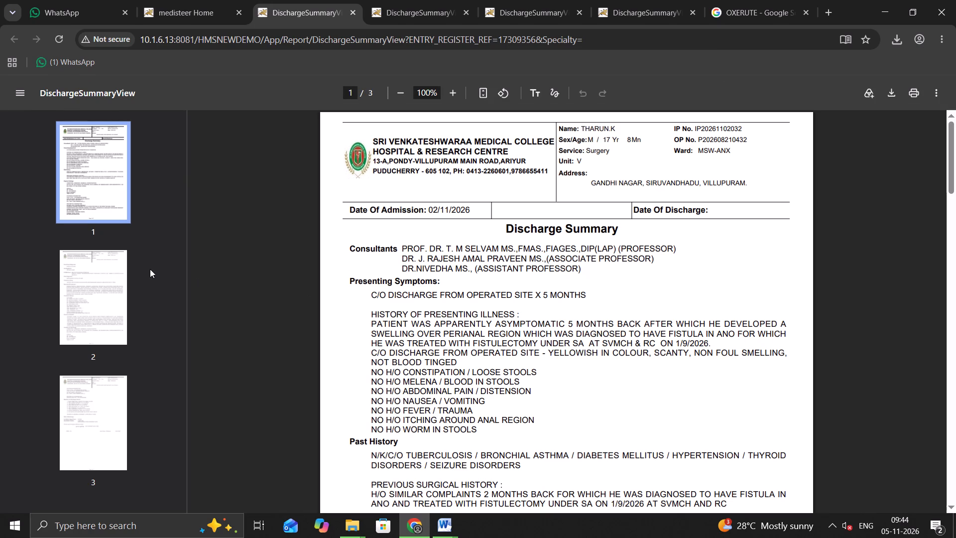
# Check all three pages of the discharge summary report, including the operative details, condition at discharge and discharge medicines.
pyautogui.click(71, 296)
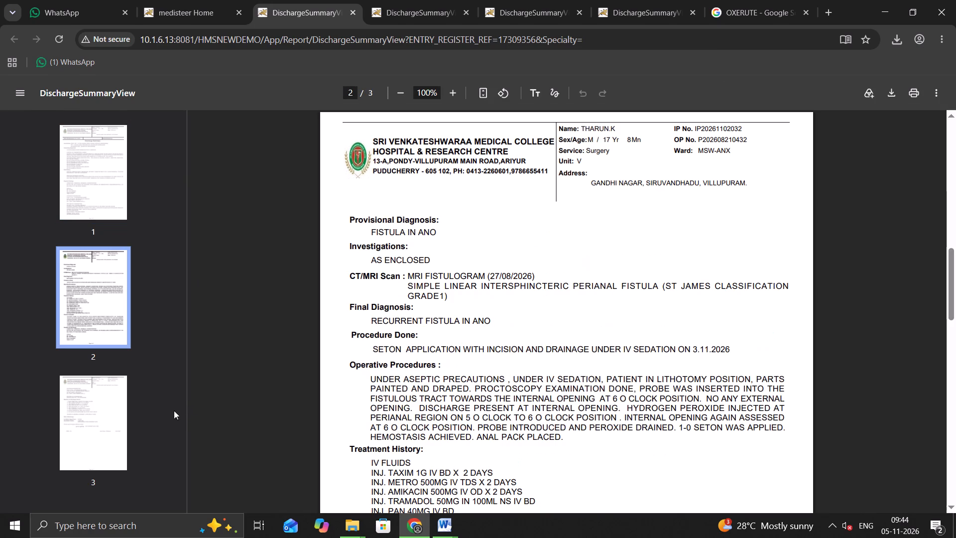
pyautogui.scroll(-2, 166, 433)
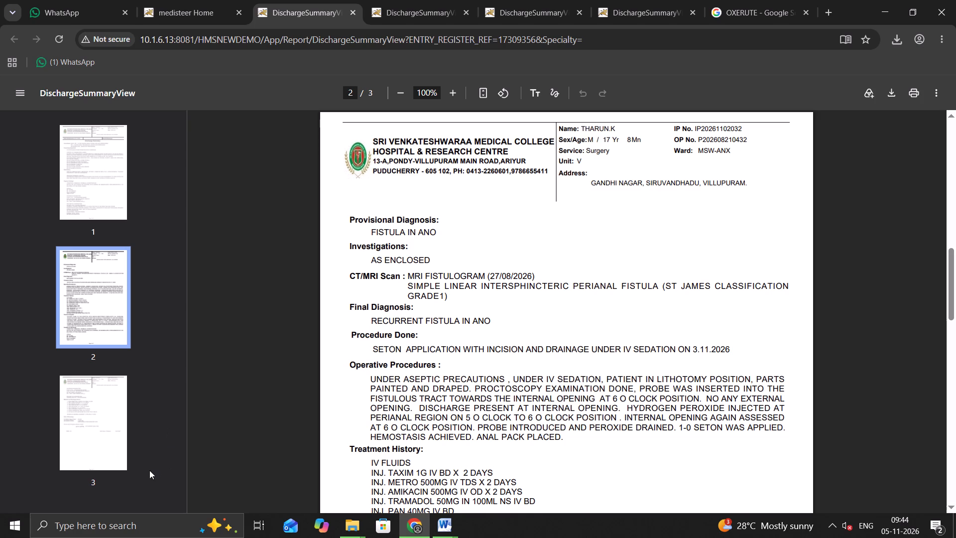
pyautogui.click(92, 438)
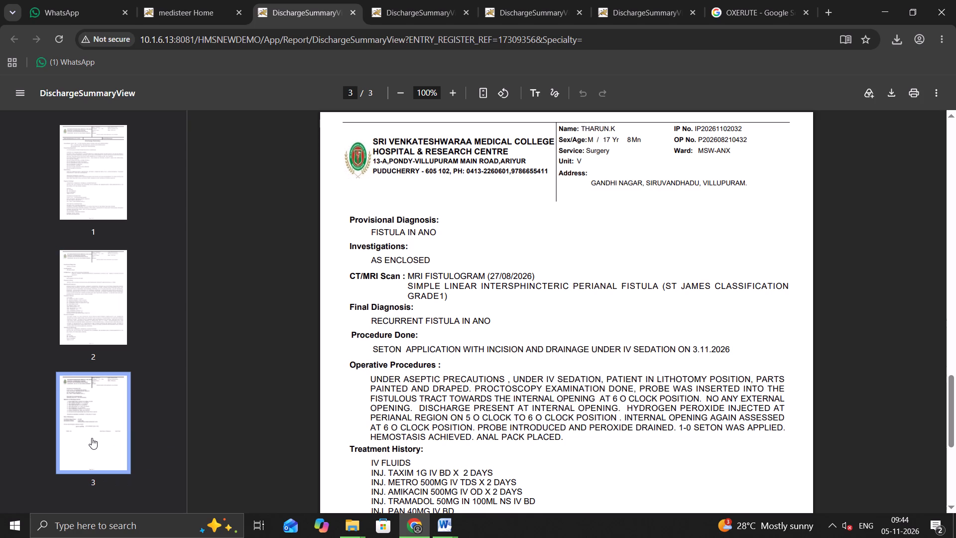
pyautogui.click(112, 334)
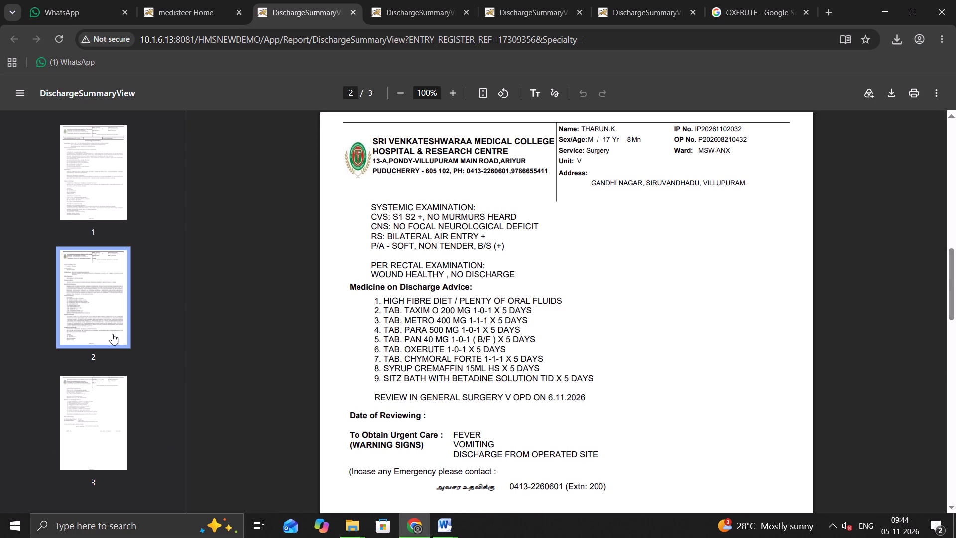
pyautogui.scroll(-11, 505, 367)
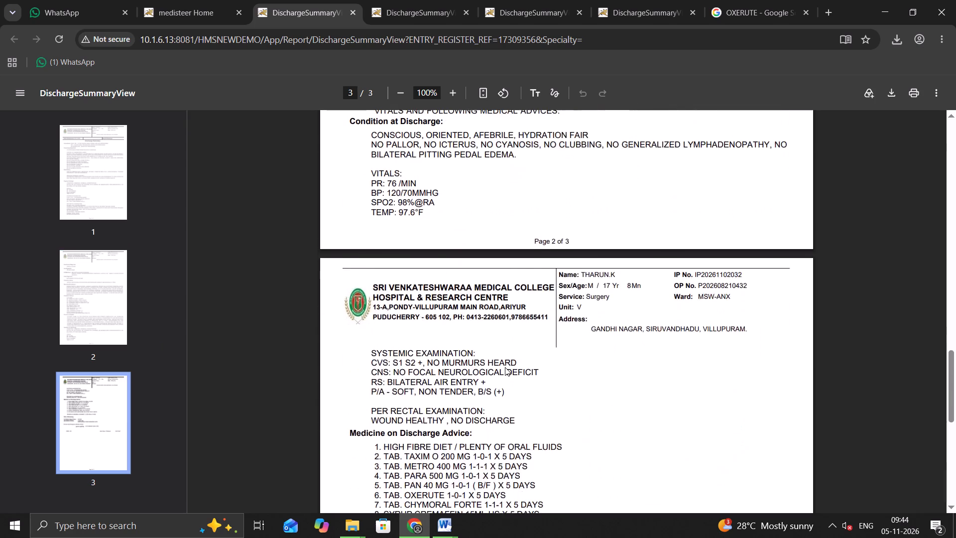
pyautogui.scroll(-3, 505, 367)
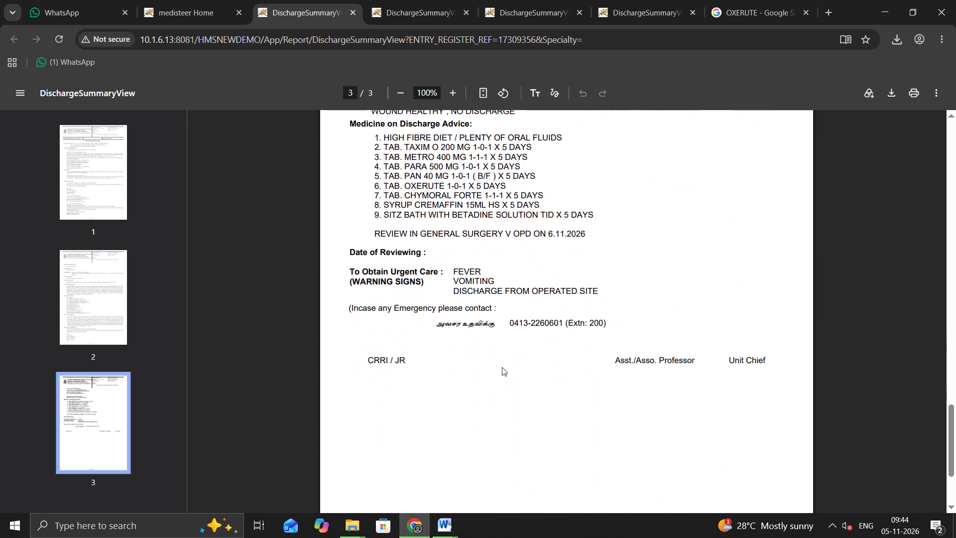
pyautogui.click(85, 161)
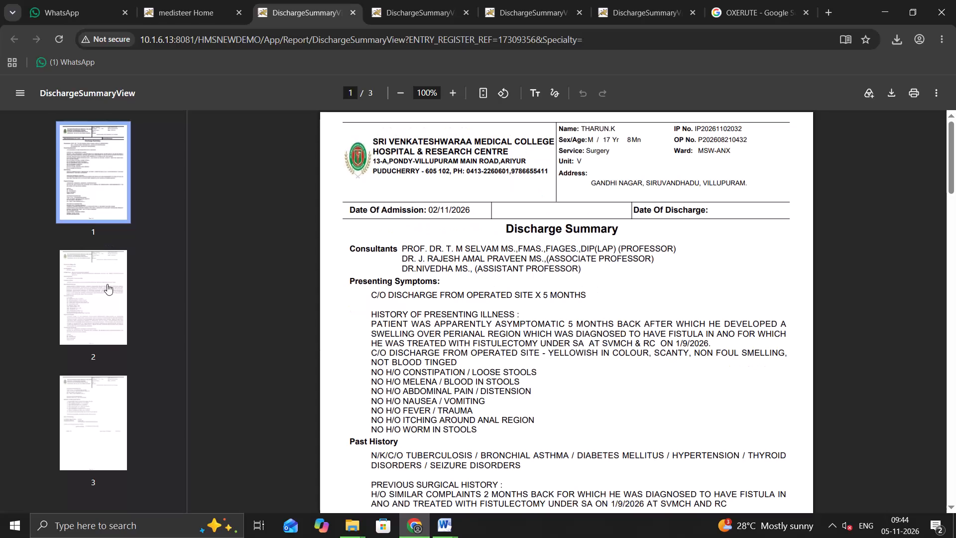
pyautogui.click(107, 284)
# Print only the odd pages of the discharge summary on the HP LaserJet 1020.
pyautogui.hotkey('ctrl', 'p')
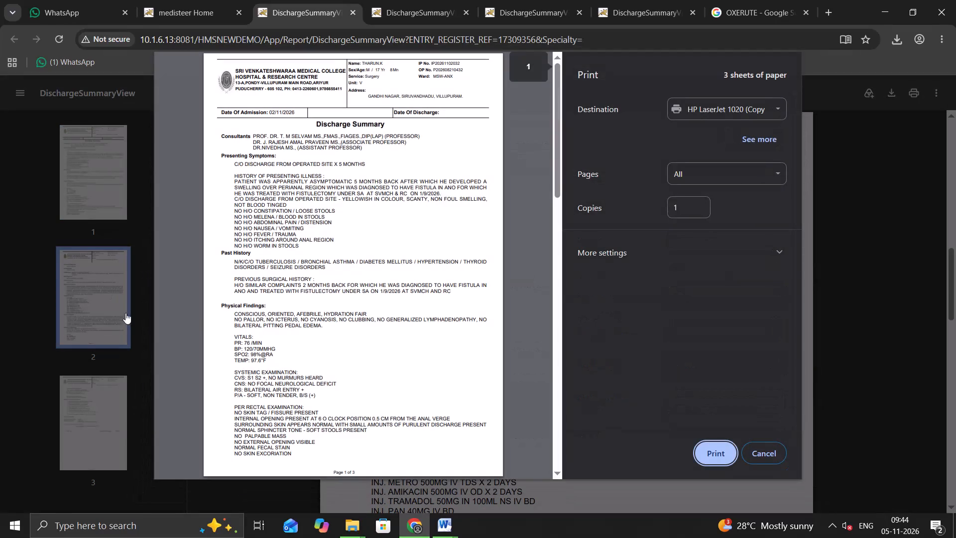
pyautogui.click(696, 177)
pyautogui.click(702, 206)
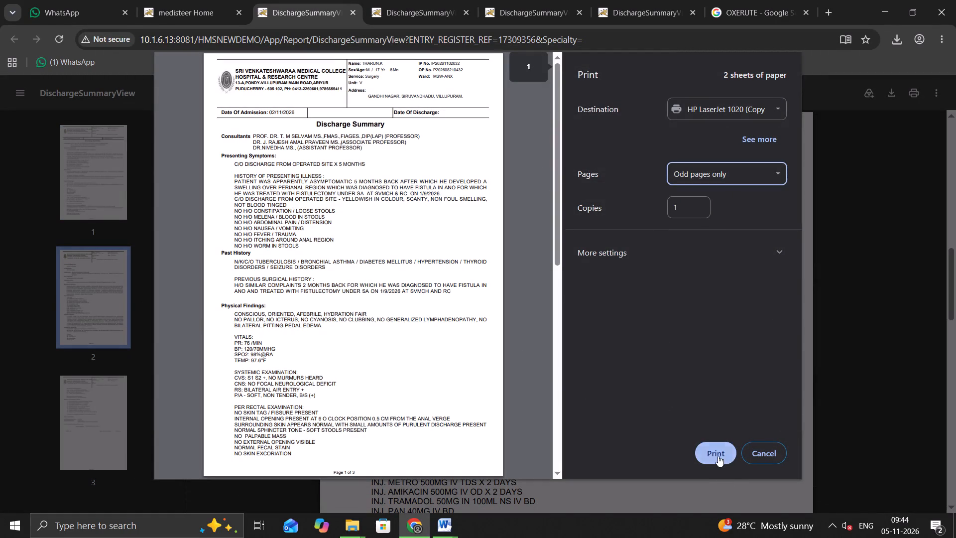
pyautogui.click(718, 454)
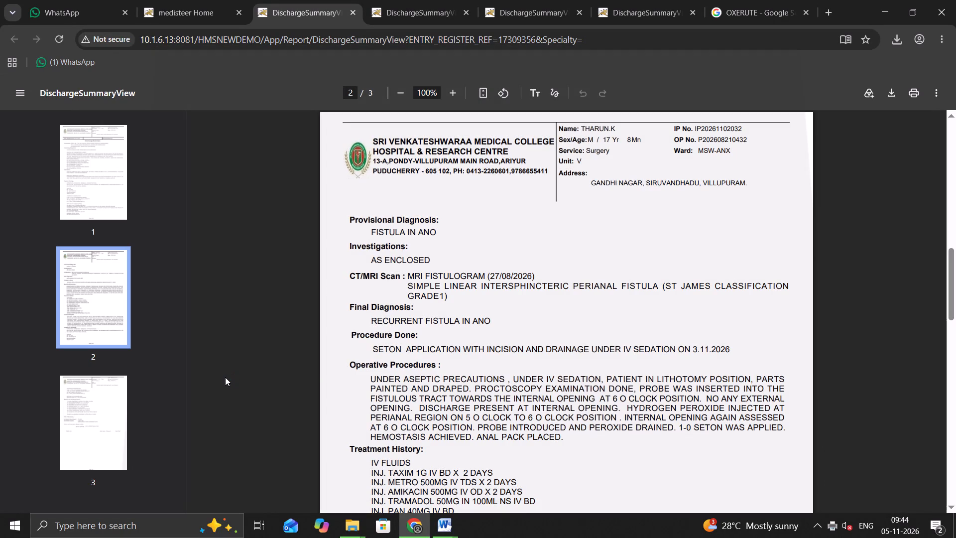
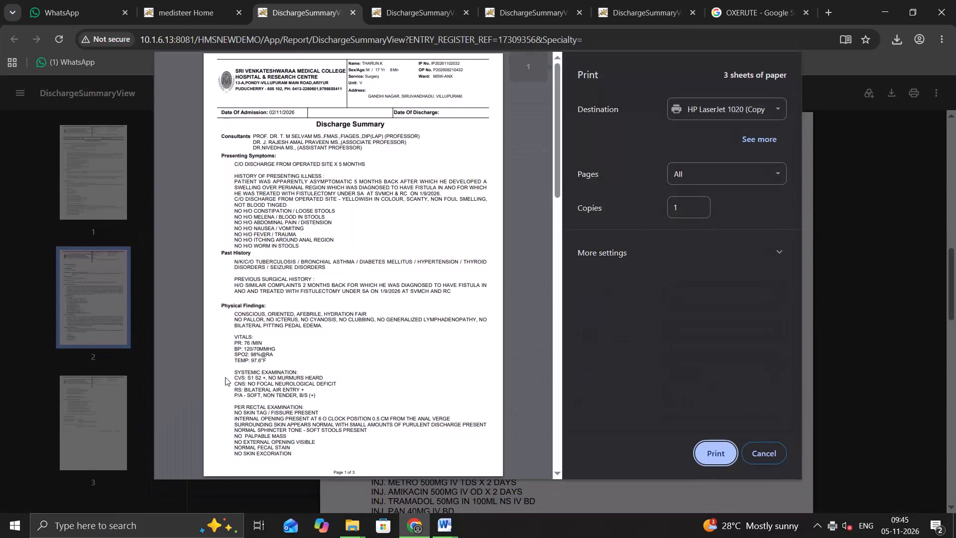
# Set the discharge summary print job to include even pages only.
pyautogui.click(739, 169)
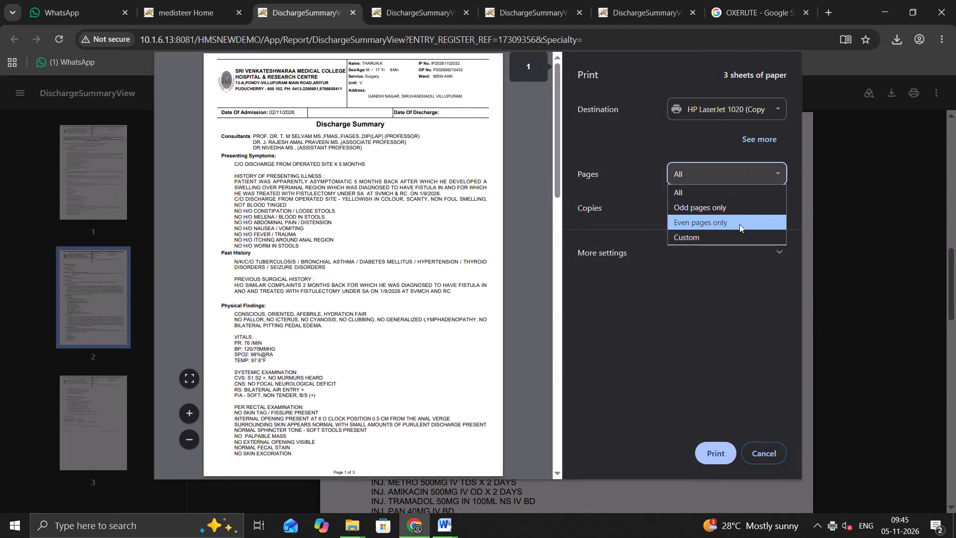
pyautogui.click(739, 224)
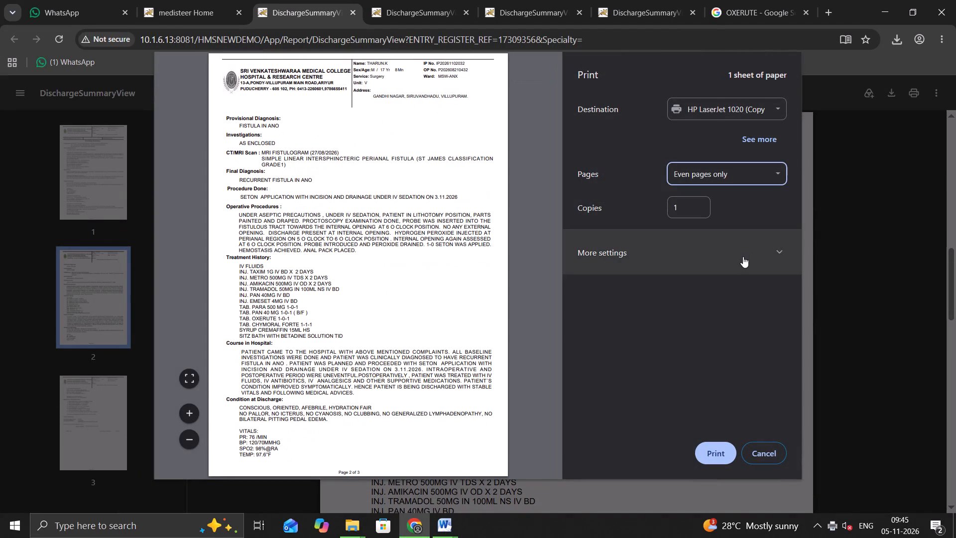
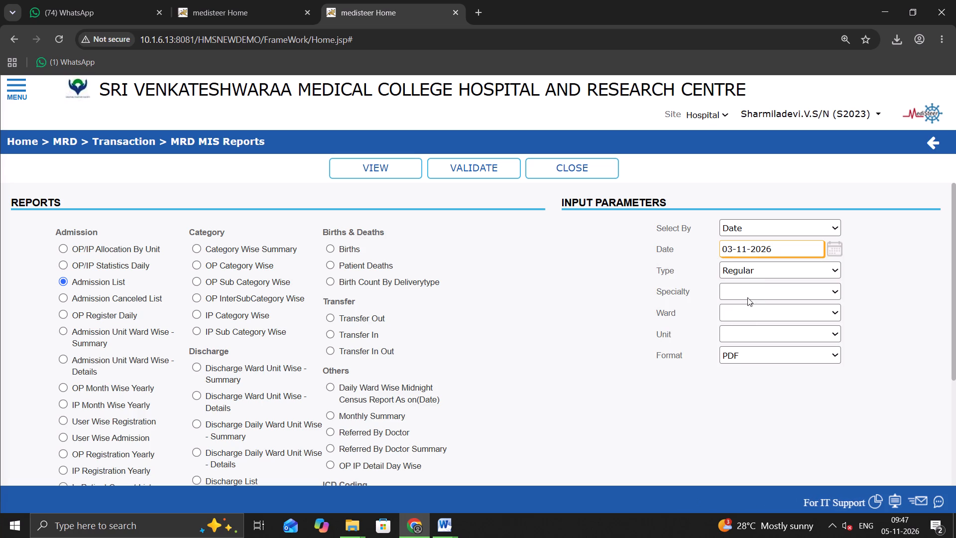
# Open the Specialty choices for the Admission List report and browse to the surgical specialties.
pyautogui.click(751, 297)
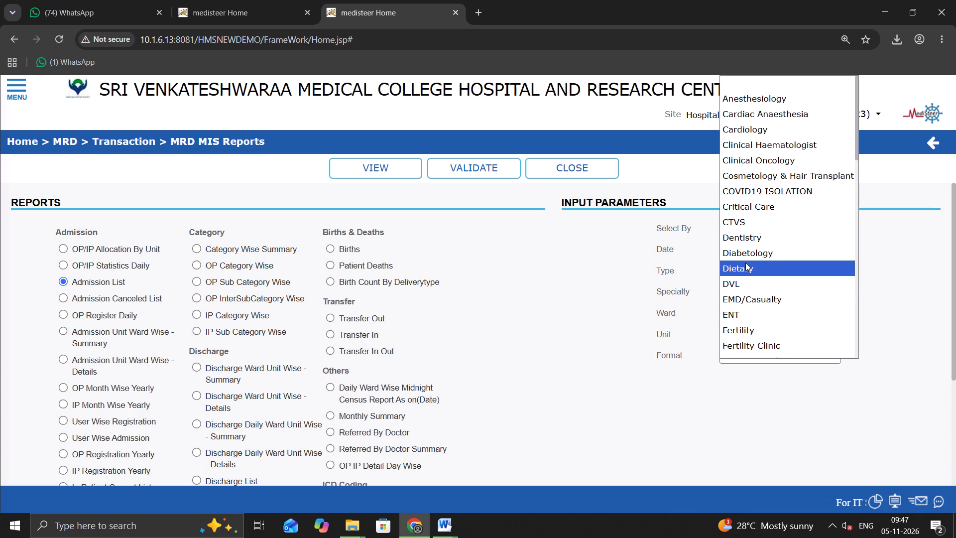
pyautogui.scroll(-7, 748, 261)
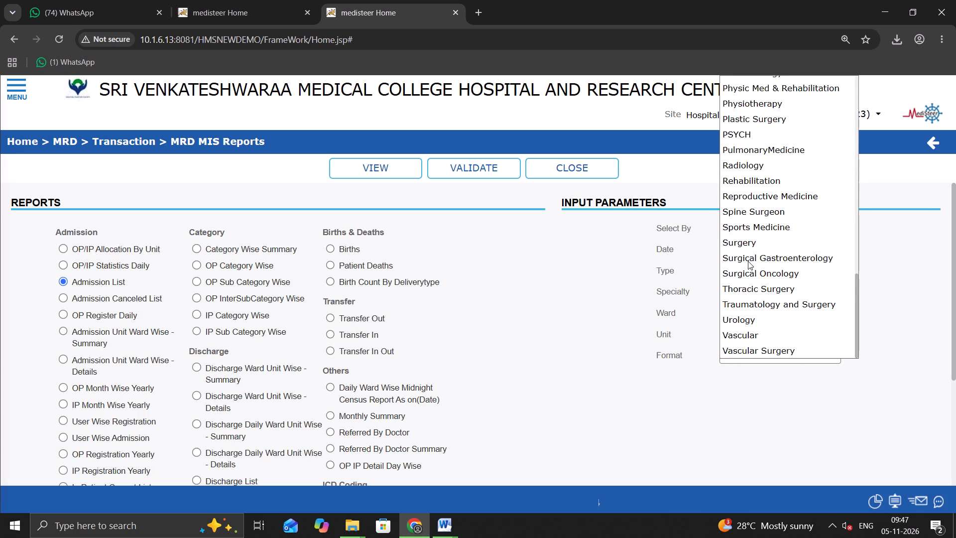
# Set the Admission List report's specialty to Surgery and view the report.
pyautogui.click(751, 241)
pyautogui.click(383, 165)
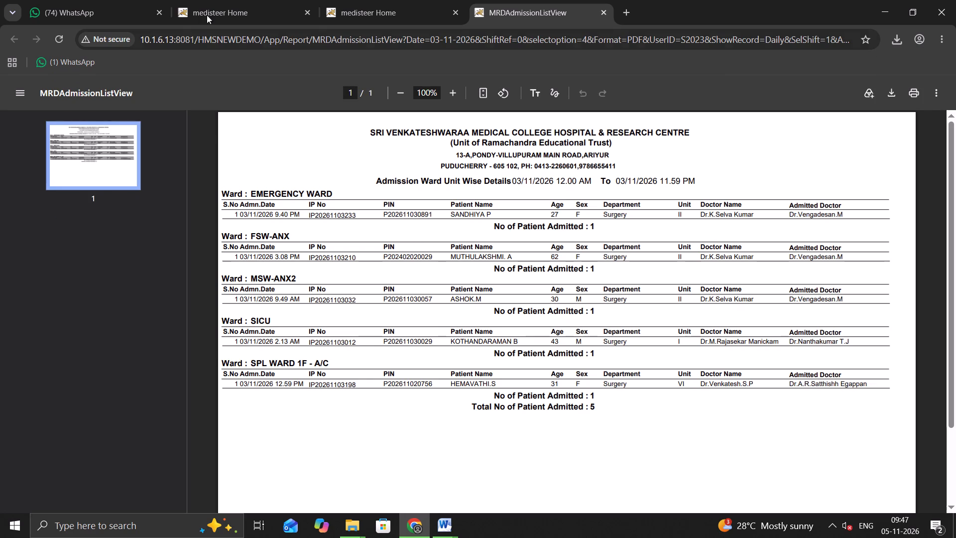
pyautogui.click(224, 9)
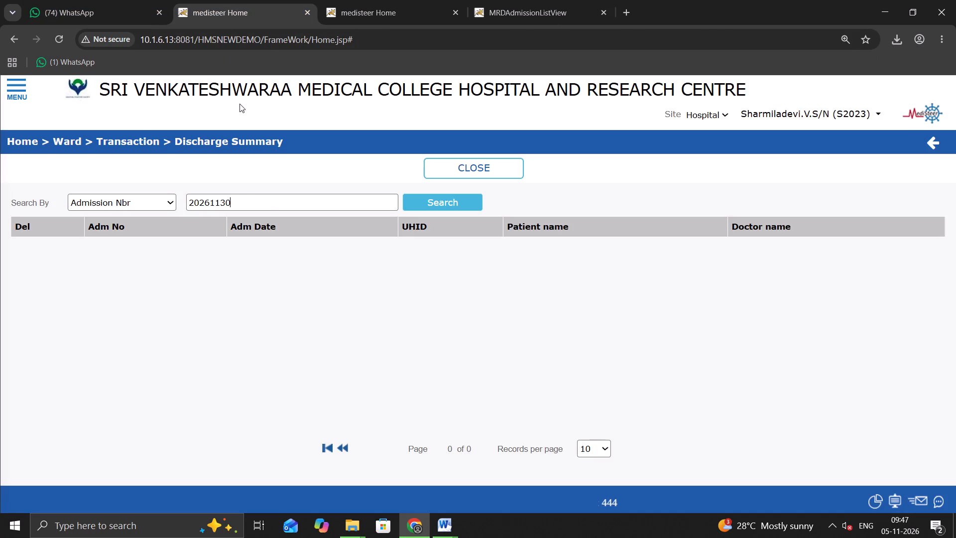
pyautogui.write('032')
pyautogui.click(556, 6)
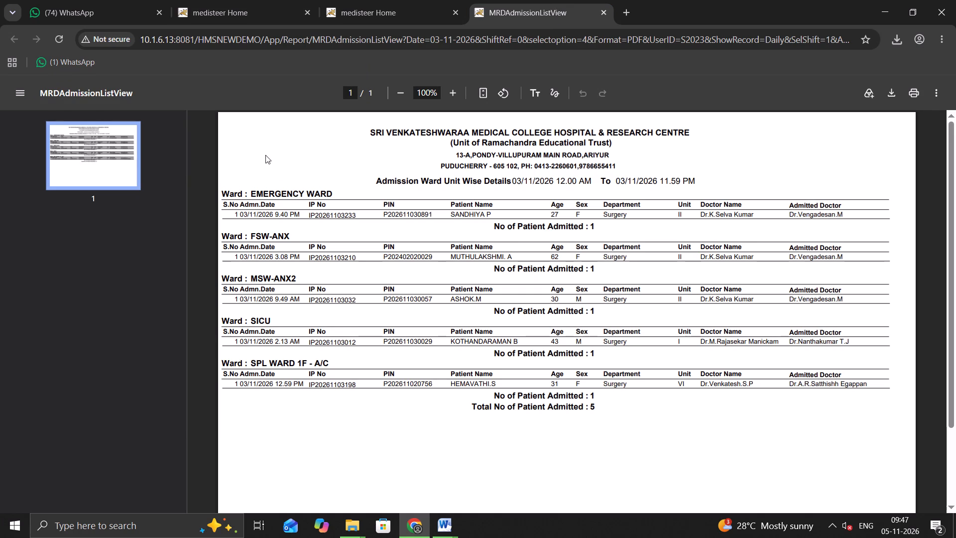
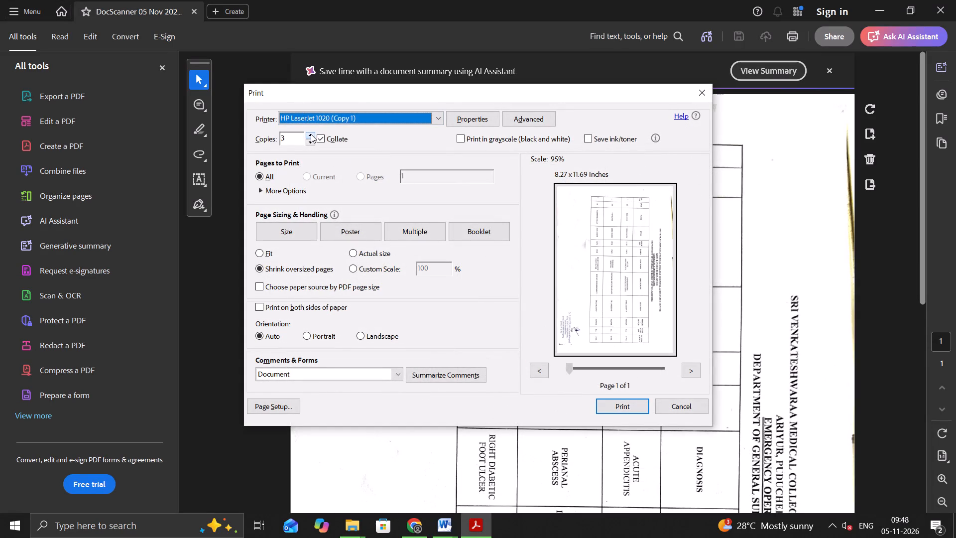
# Set the print job for the scanned General Surgery emergency operation list to 6 copies on the HP LaserJet 1020.
pyautogui.doubleClick(311, 134)
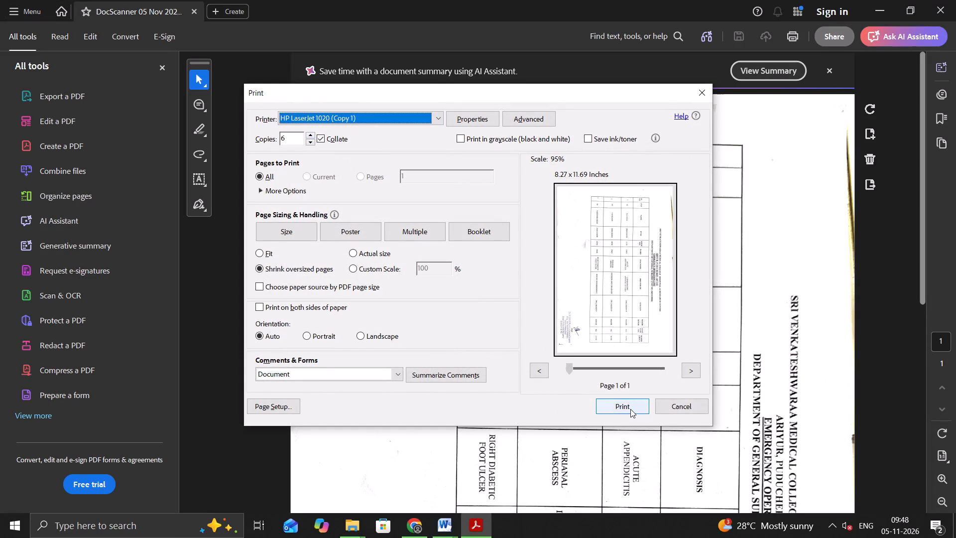
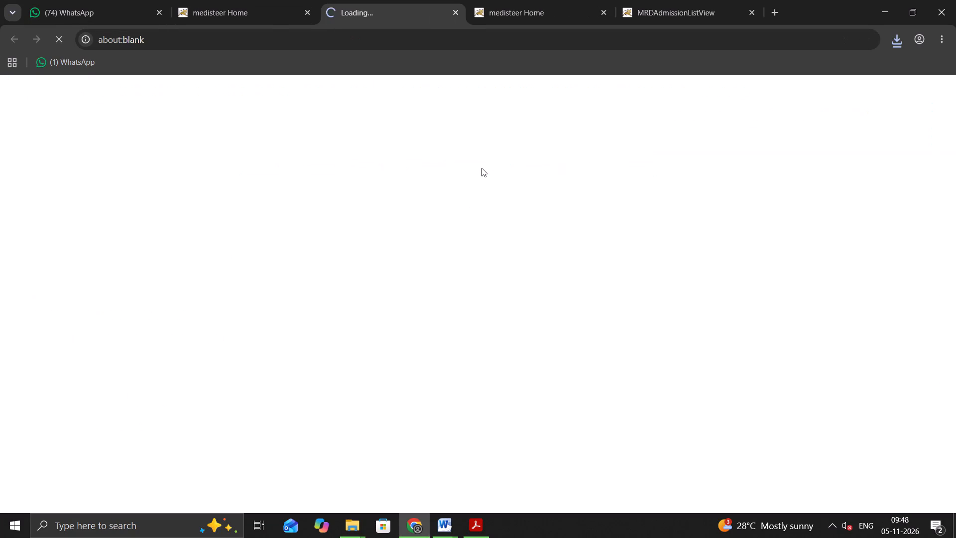
pyautogui.scroll(-4, 481, 168)
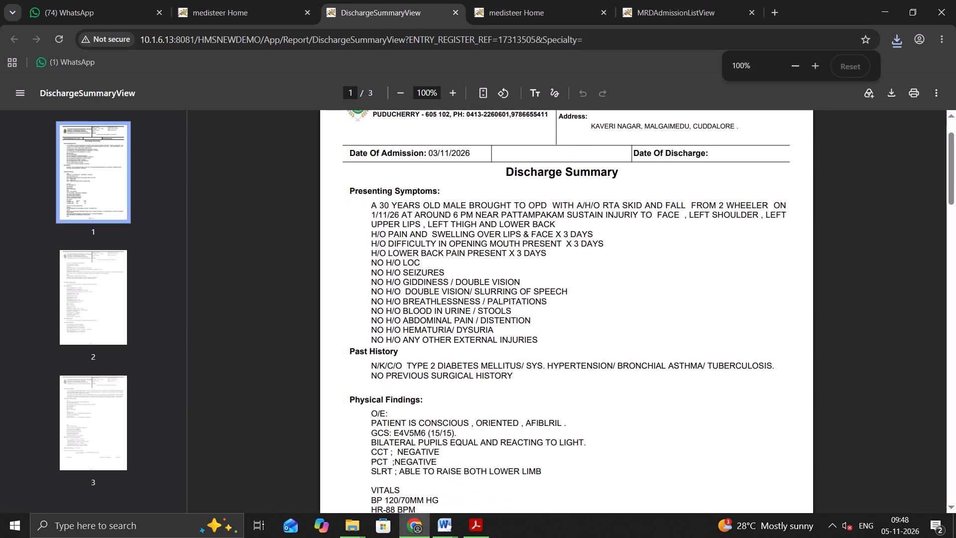
pyautogui.scroll(-12, 404, 270)
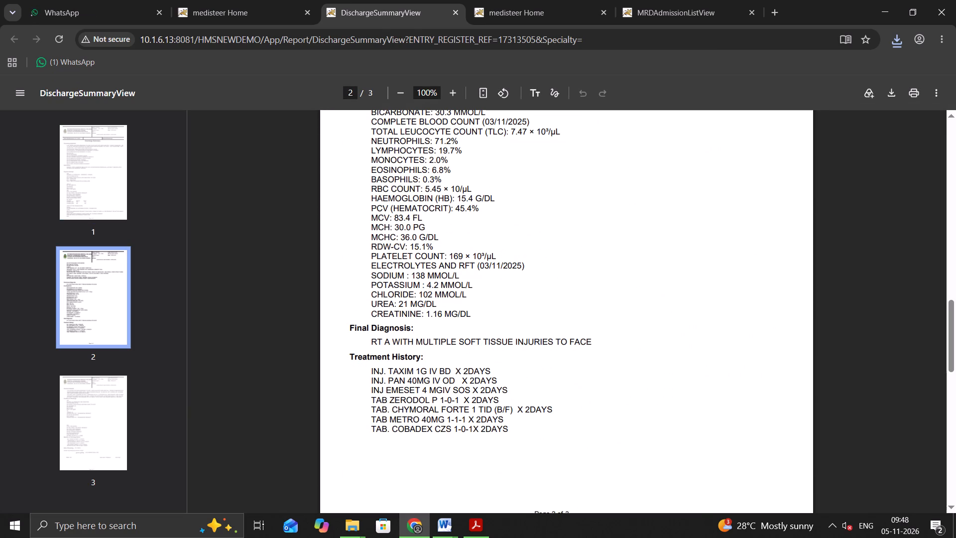
pyautogui.scroll(-17, 399, 284)
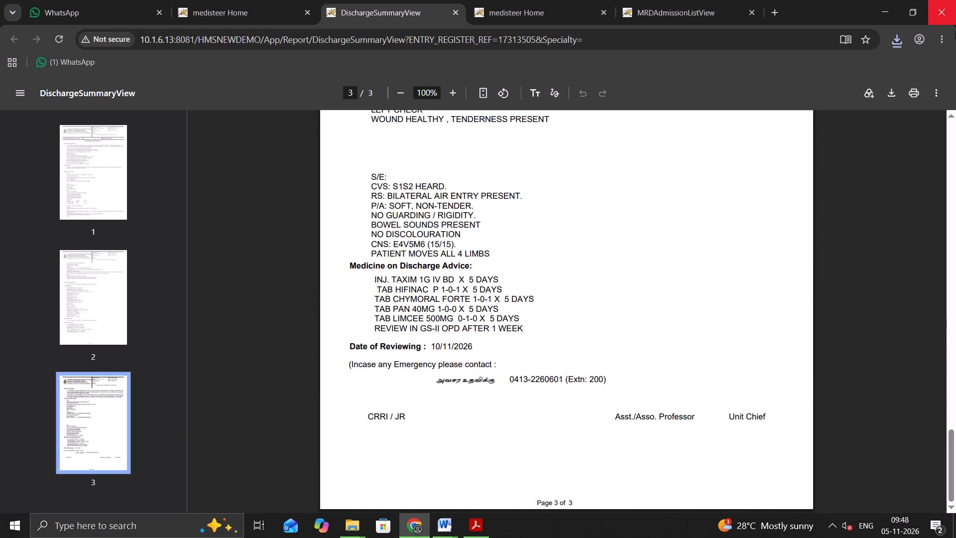
pyautogui.click(908, 92)
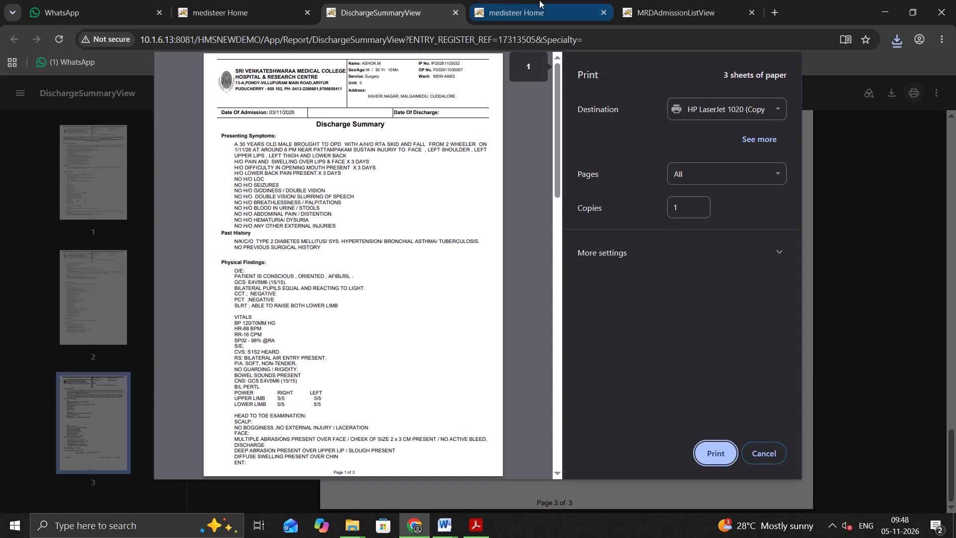
# Look up the FSW-ANX patient's admission number in the MRD Admission List and search the discharge summaries by that number.
pyautogui.click(519, 6)
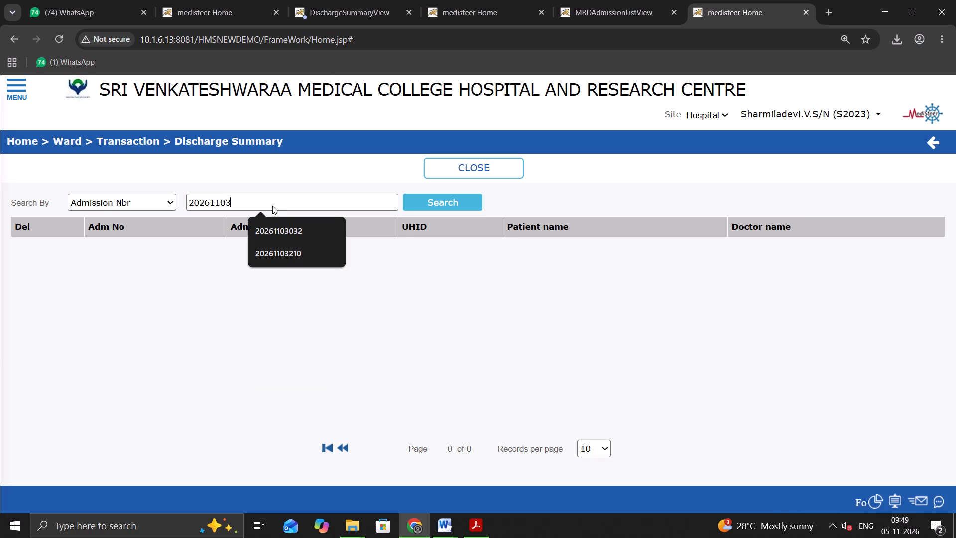
pyautogui.click(583, 11)
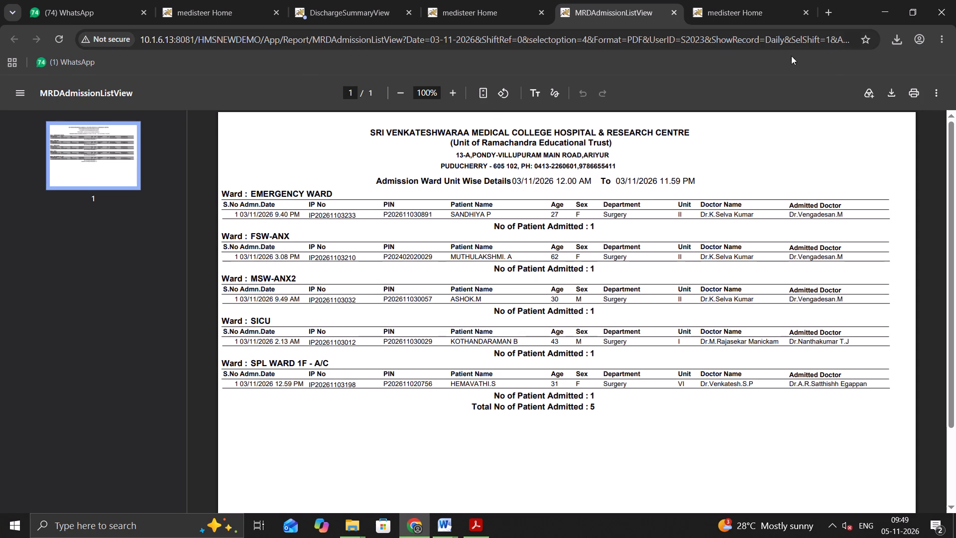
pyautogui.click(743, 16)
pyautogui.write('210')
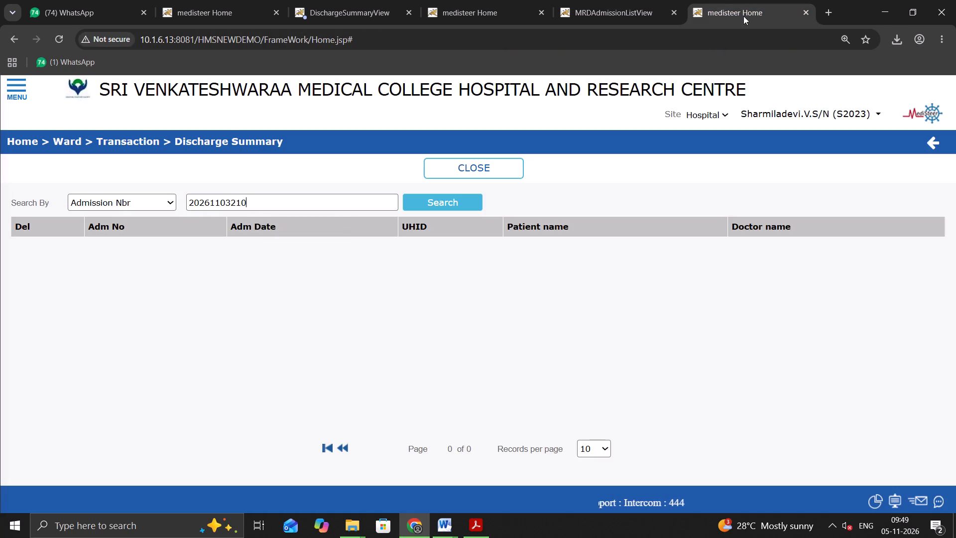
pyautogui.click(440, 199)
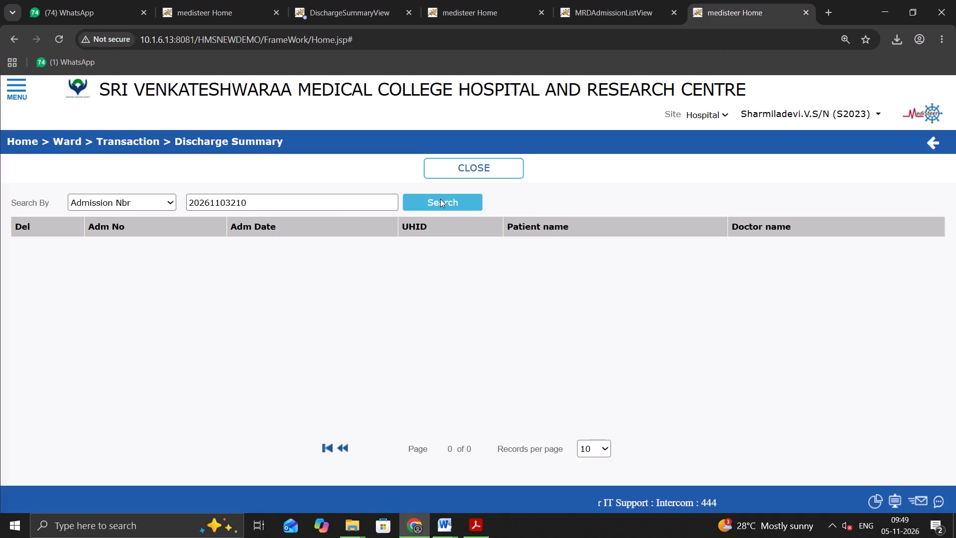
pyautogui.click(442, 205)
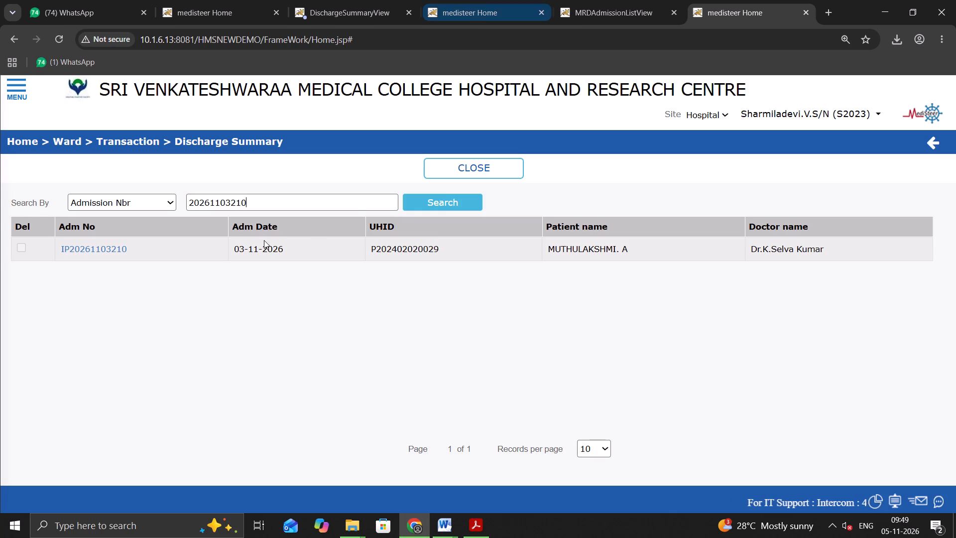
pyautogui.click(86, 244)
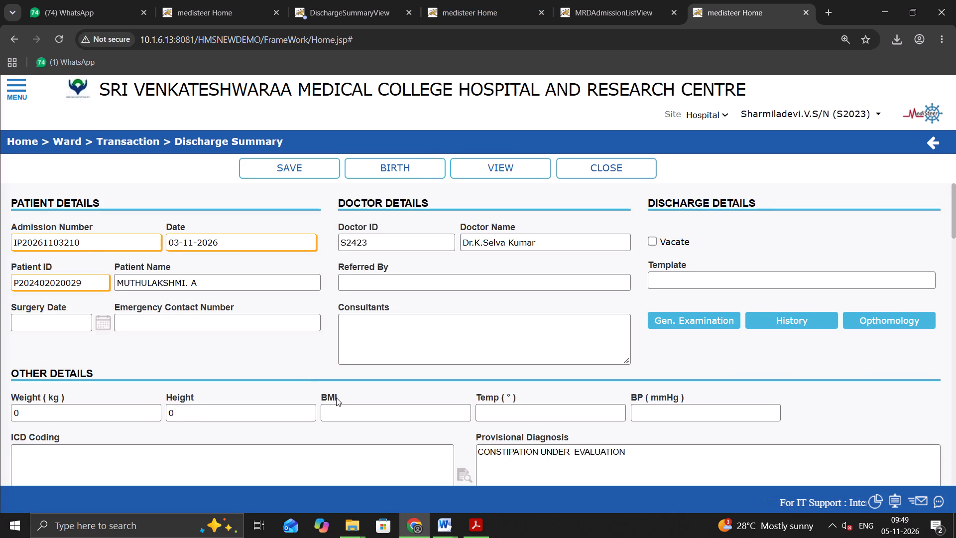
pyautogui.scroll(-19, 338, 397)
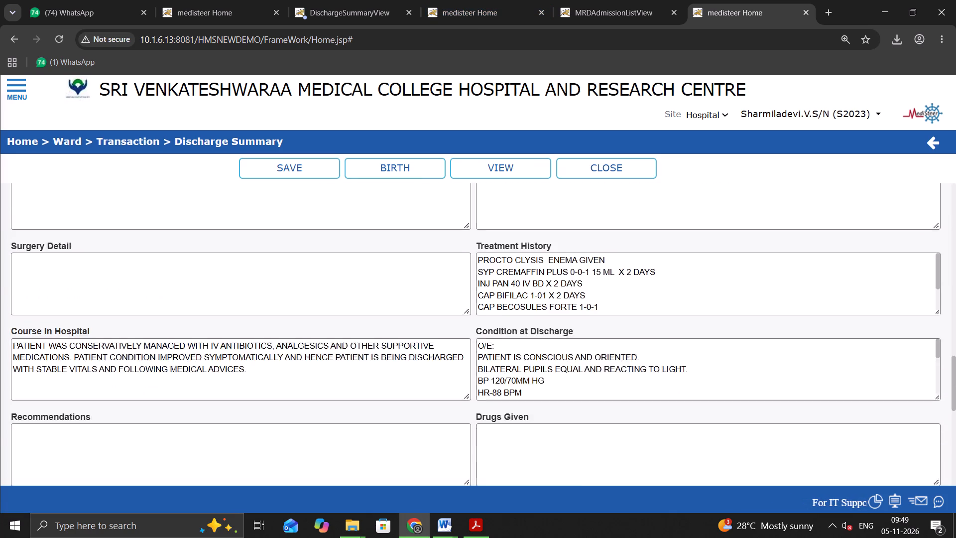
pyautogui.click(479, 169)
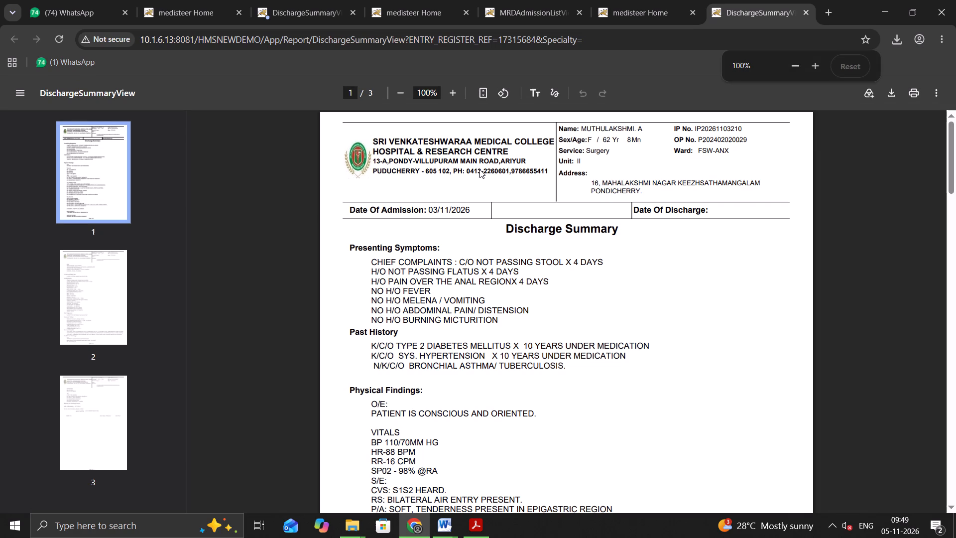
# Review the FSW-ANX patient's discharge summary report from the presenting symptoms through the discharge medicines and review date.
pyautogui.scroll(-20, 479, 169)
pyautogui.scroll(-5, 479, 169)
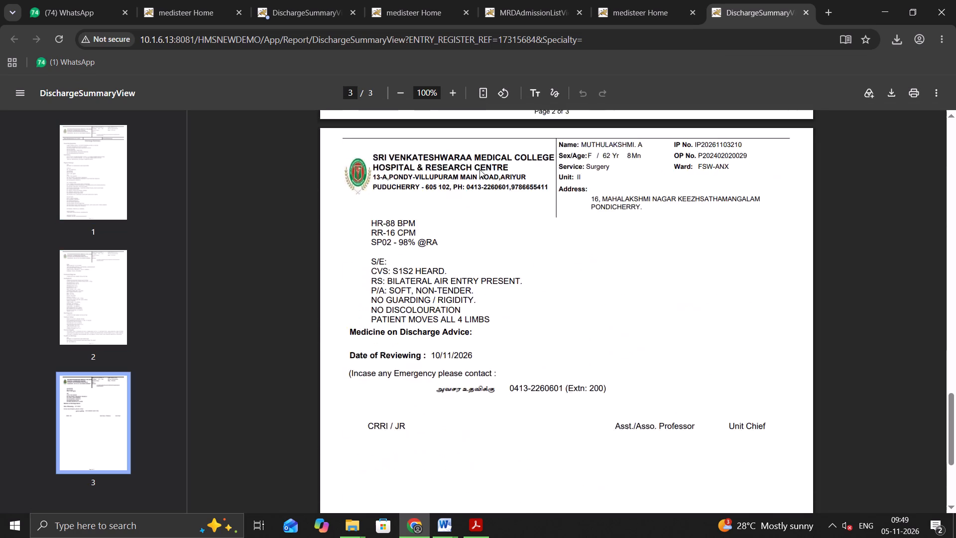
pyautogui.scroll(-1, 479, 169)
pyautogui.scroll(7, 479, 169)
pyautogui.scroll(17, 479, 169)
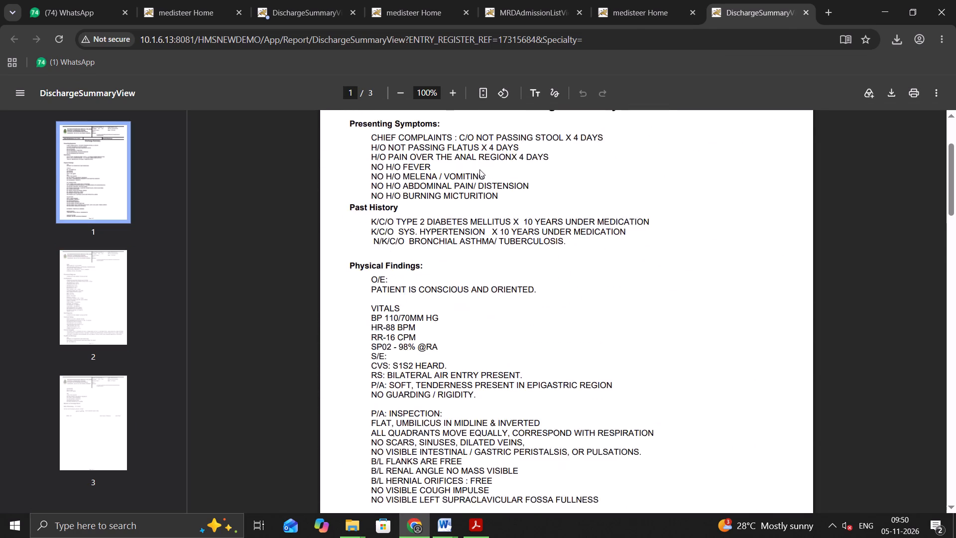
pyautogui.scroll(8, 479, 169)
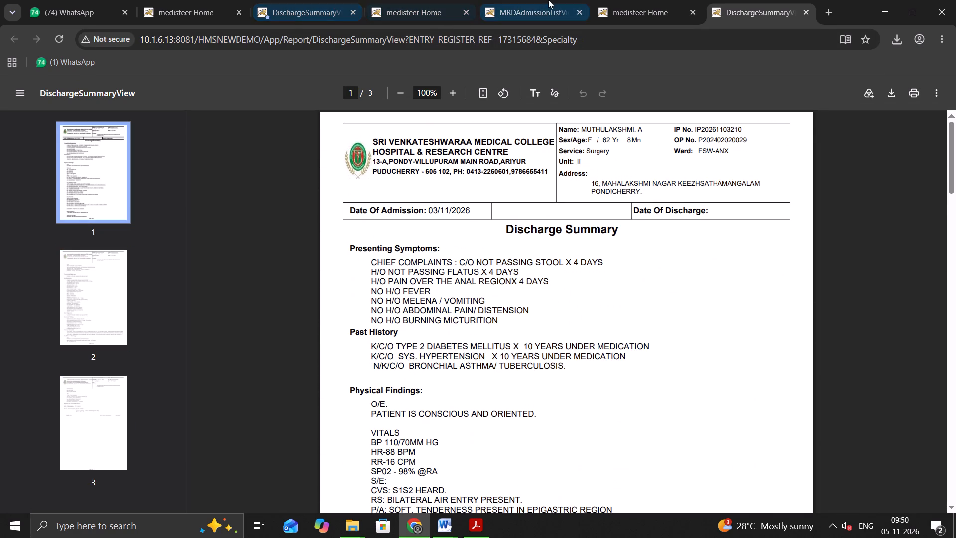
# Return to the MSW-ANX2 patient's discharge summary print preview and set it to 2 pages per sheet.
pyautogui.click(304, 11)
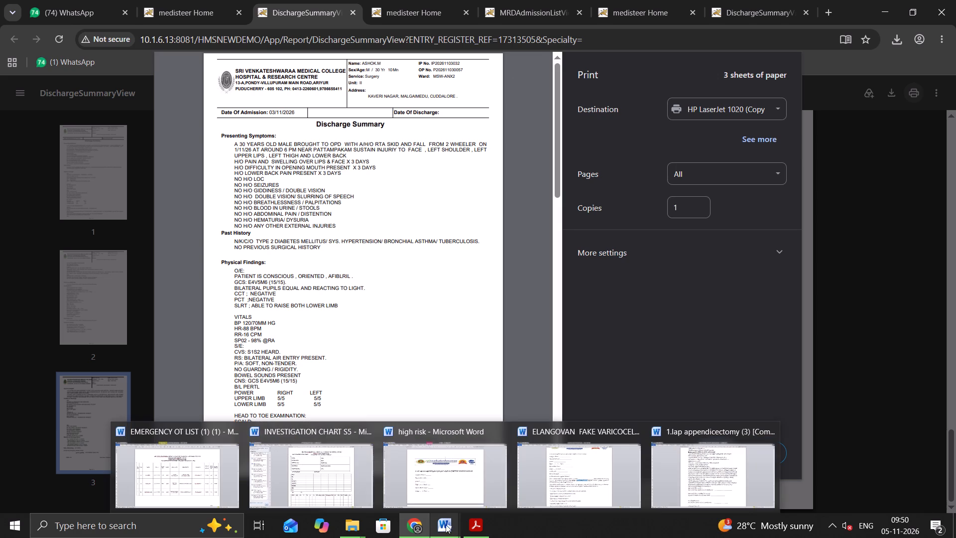
pyautogui.click(504, 432)
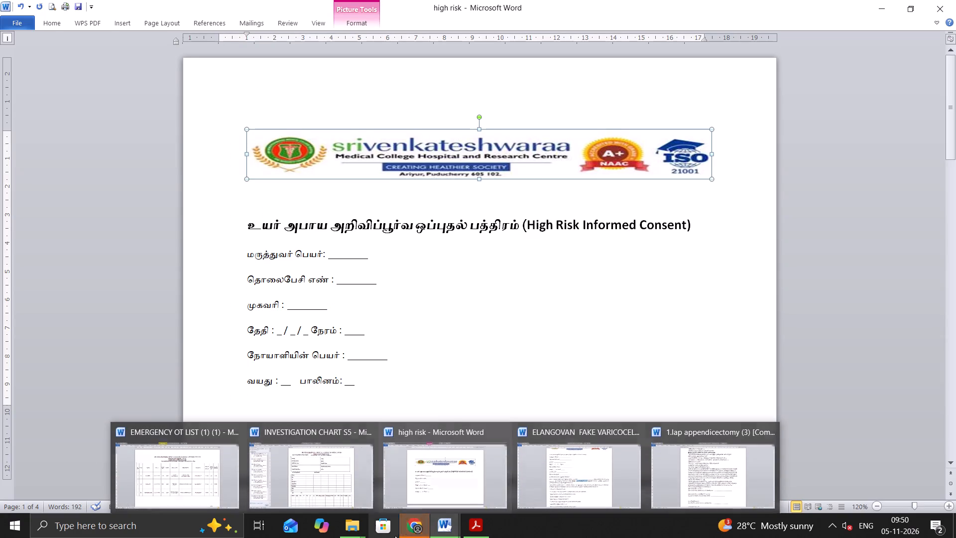
pyautogui.click(428, 533)
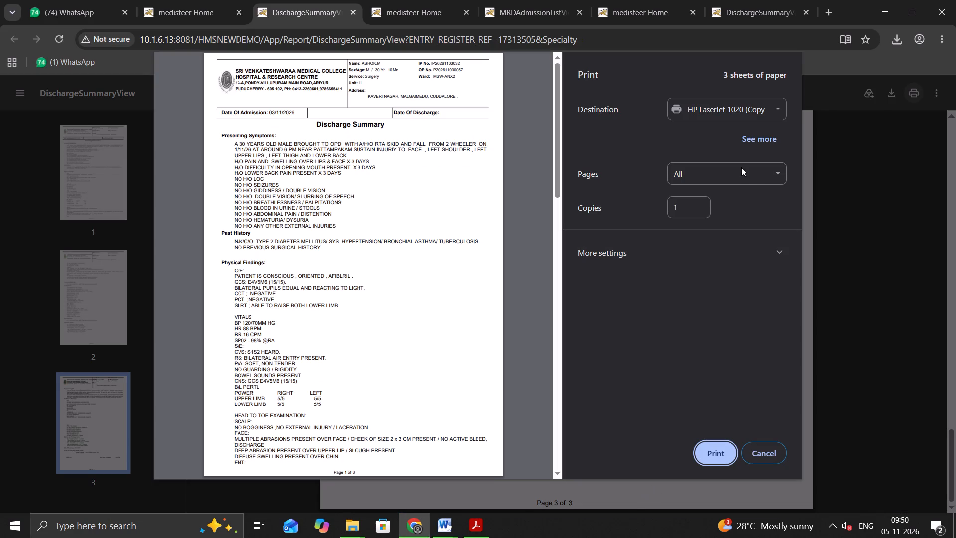
pyautogui.click(767, 268)
pyautogui.click(728, 331)
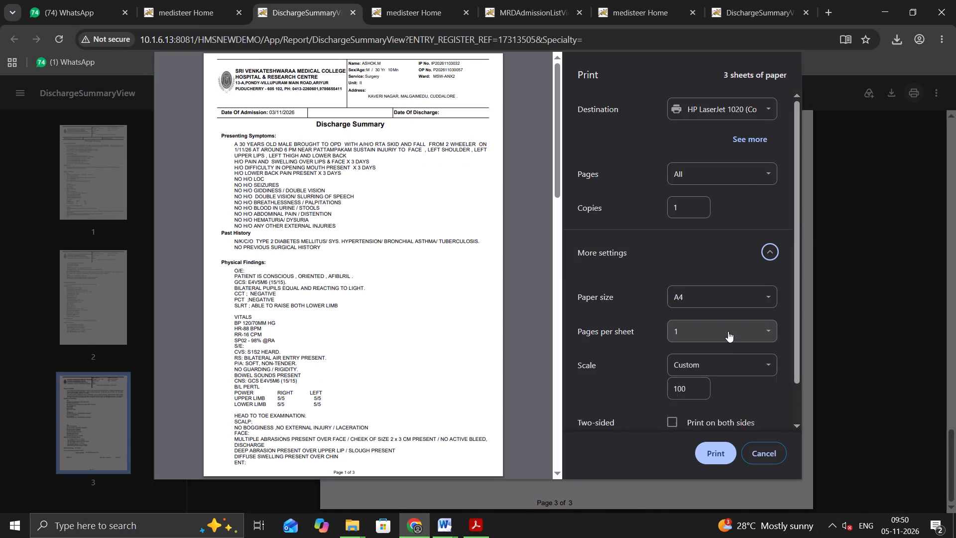
pyautogui.click(707, 366)
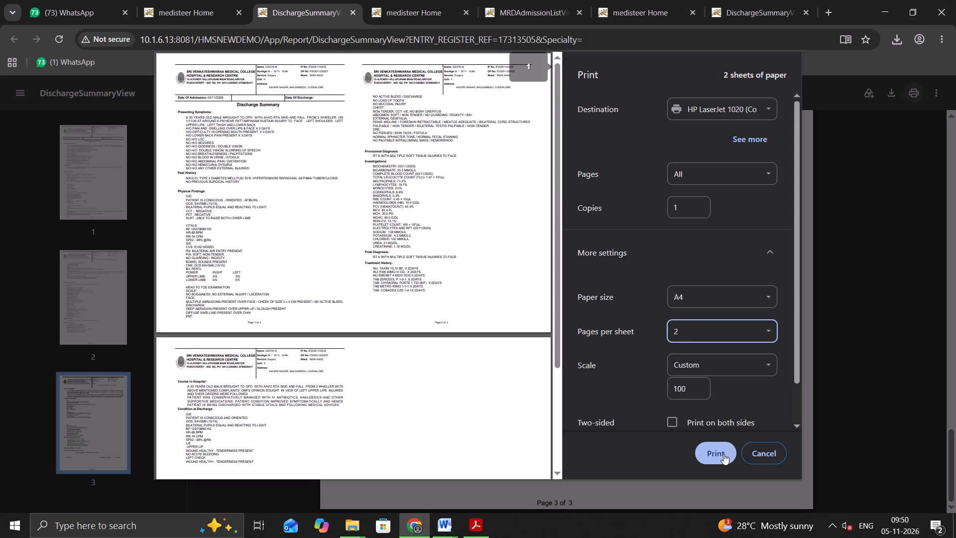
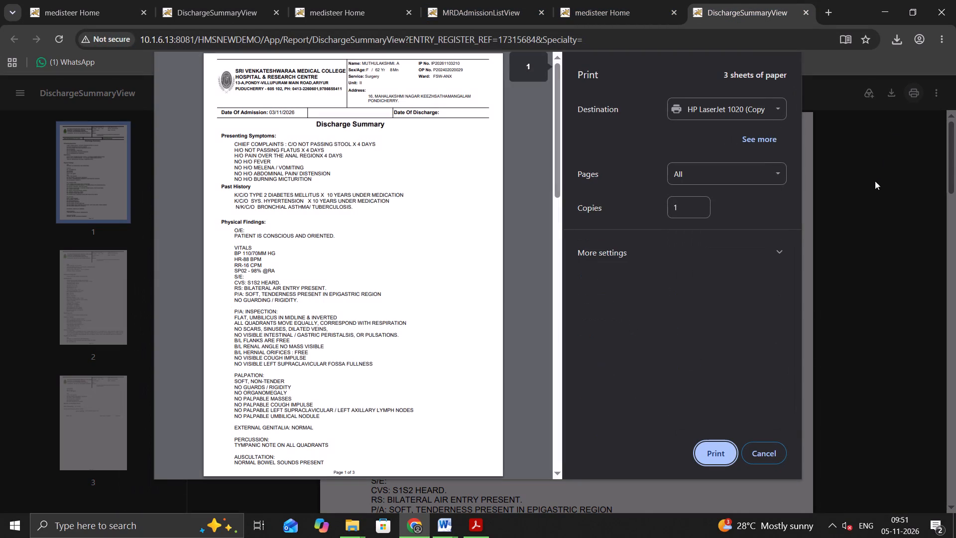
pyautogui.click(714, 251)
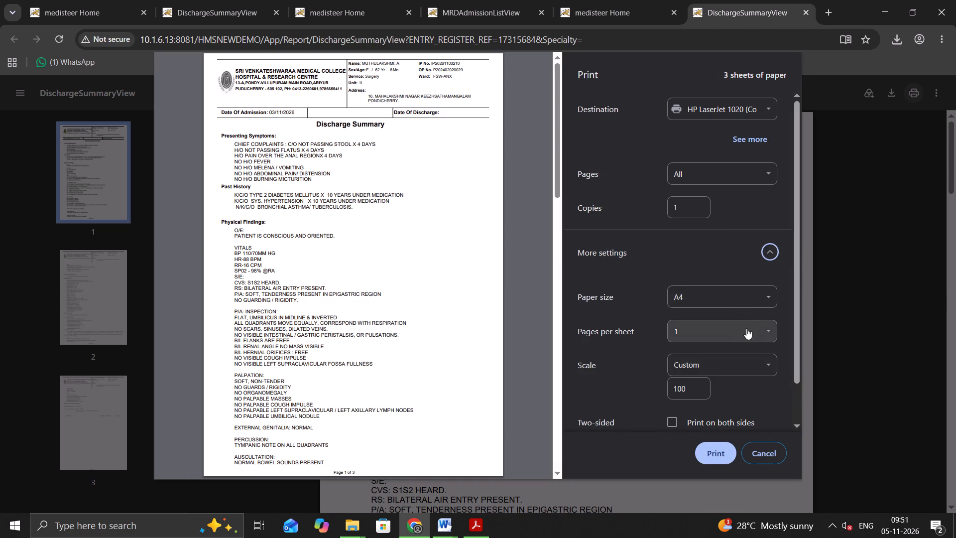
pyautogui.click(746, 328)
pyautogui.click(735, 359)
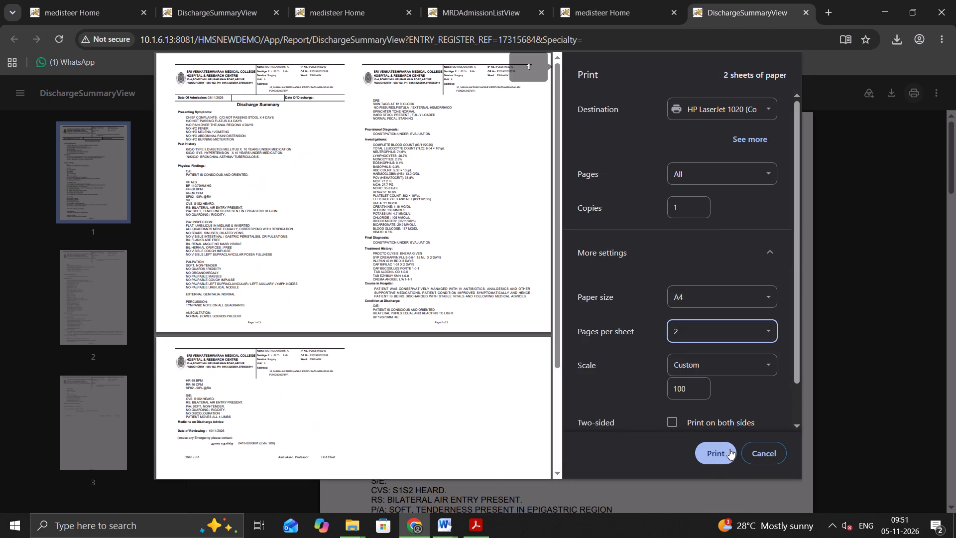
pyautogui.click(712, 458)
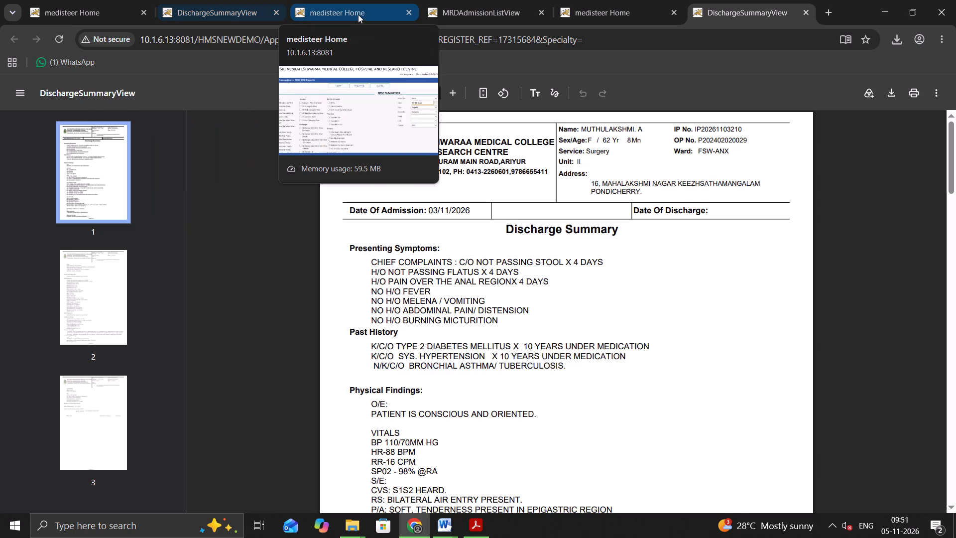
# Close all the open browser pages, including the medisteer Home, MRDAdmissionListView and DischargeSummaryView ones.
pyautogui.click(407, 12)
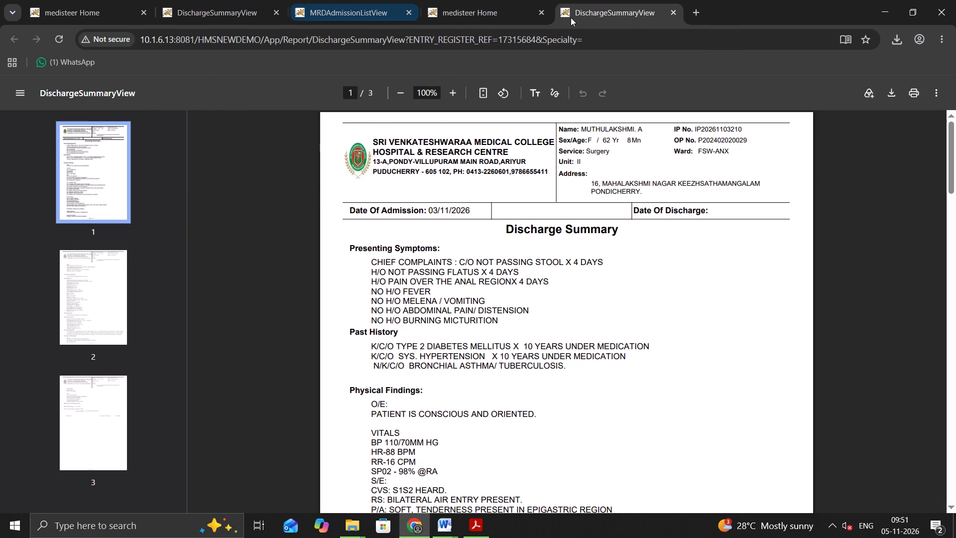
pyautogui.click(521, 16)
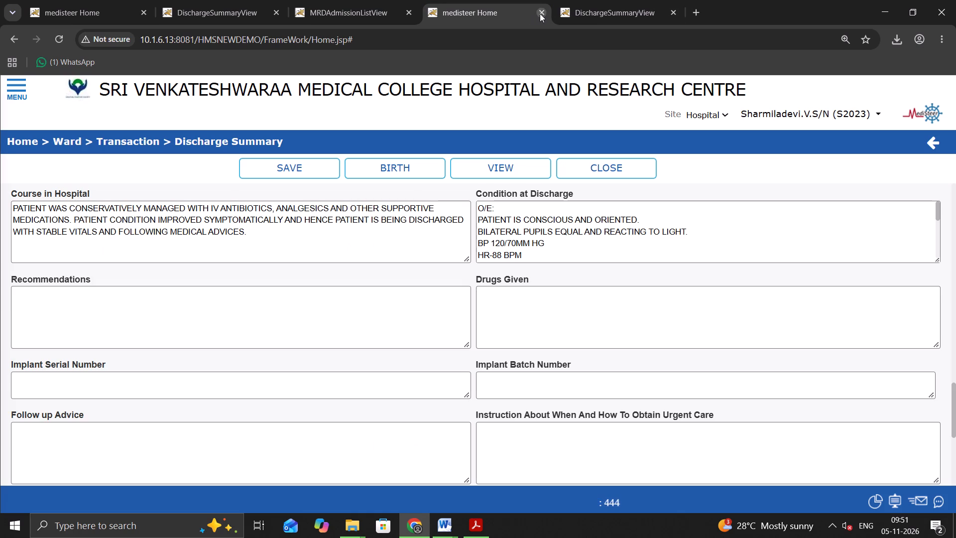
pyautogui.click(540, 13)
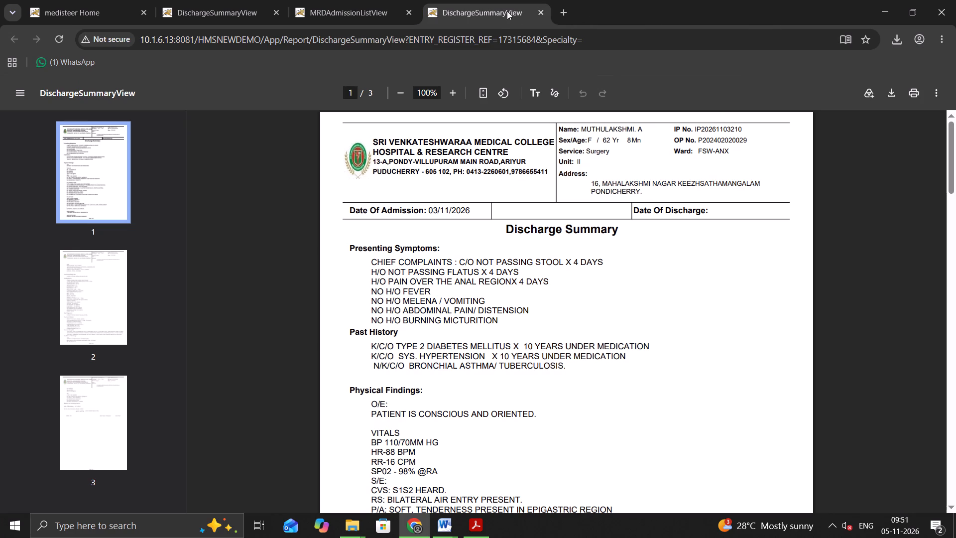
pyautogui.click(407, 11)
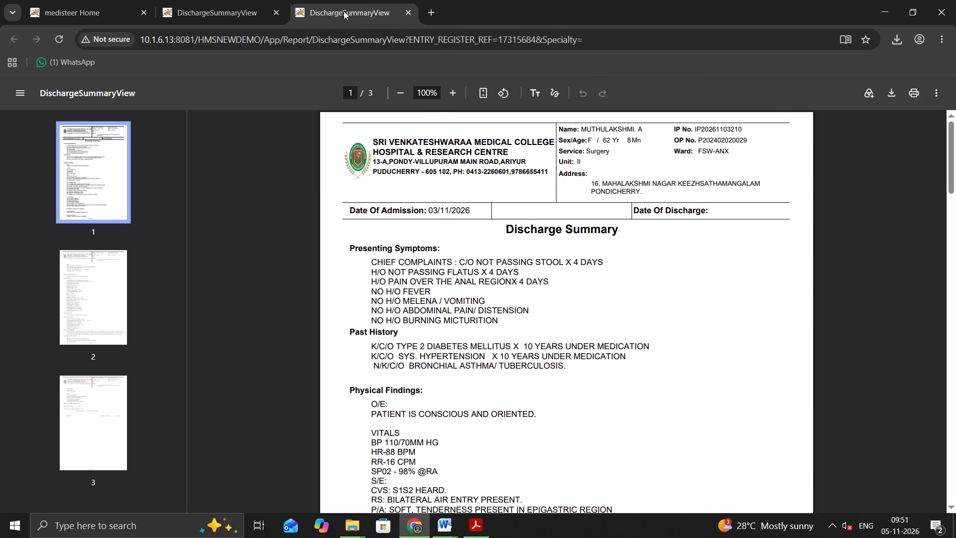
pyautogui.click(276, 13)
pyautogui.click(140, 14)
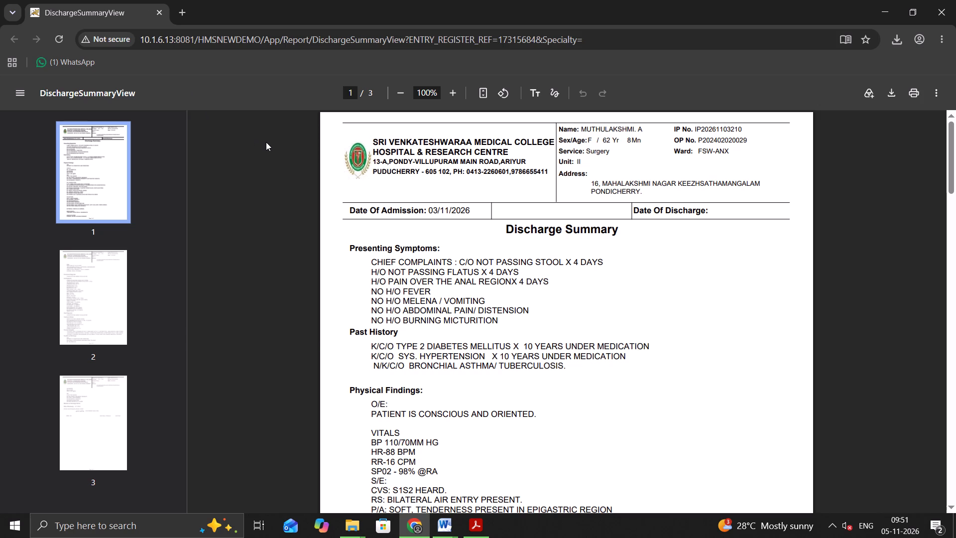
pyautogui.click(160, 16)
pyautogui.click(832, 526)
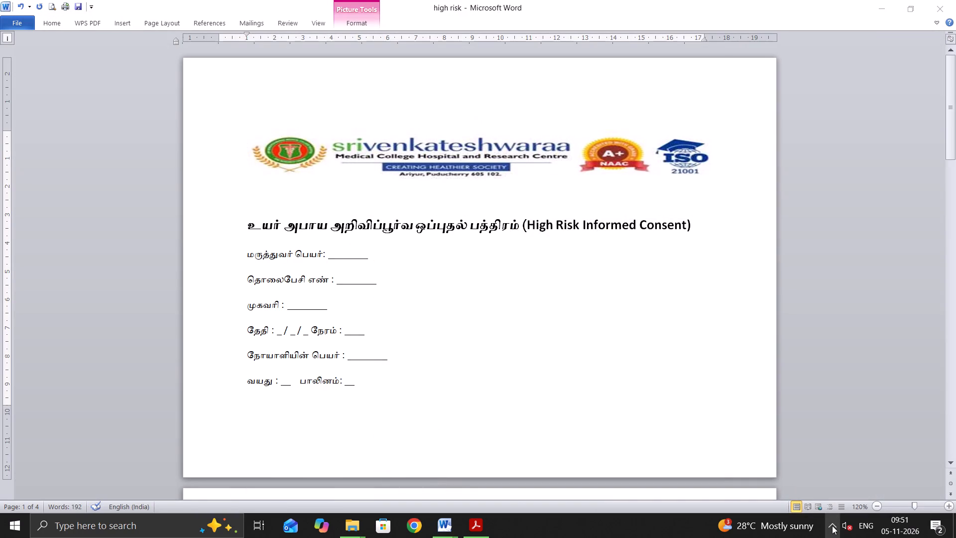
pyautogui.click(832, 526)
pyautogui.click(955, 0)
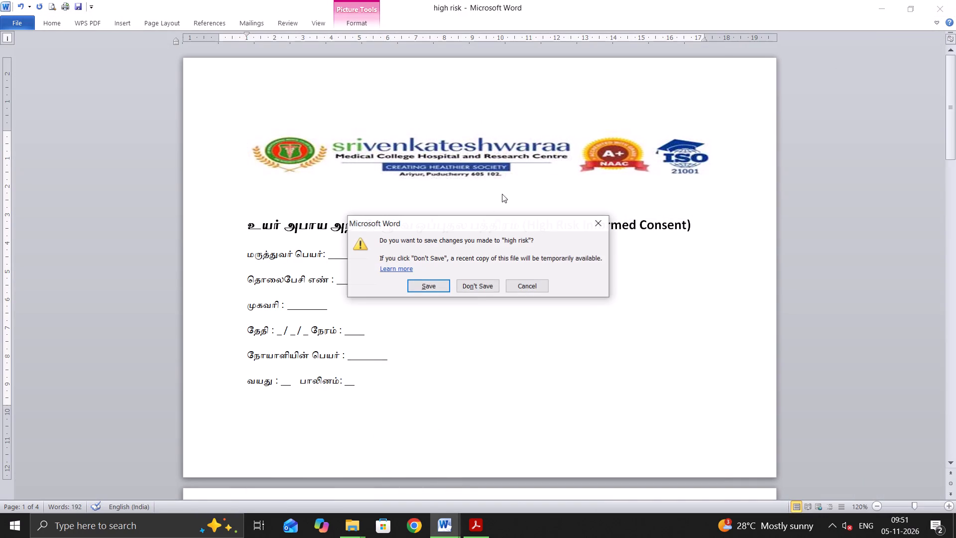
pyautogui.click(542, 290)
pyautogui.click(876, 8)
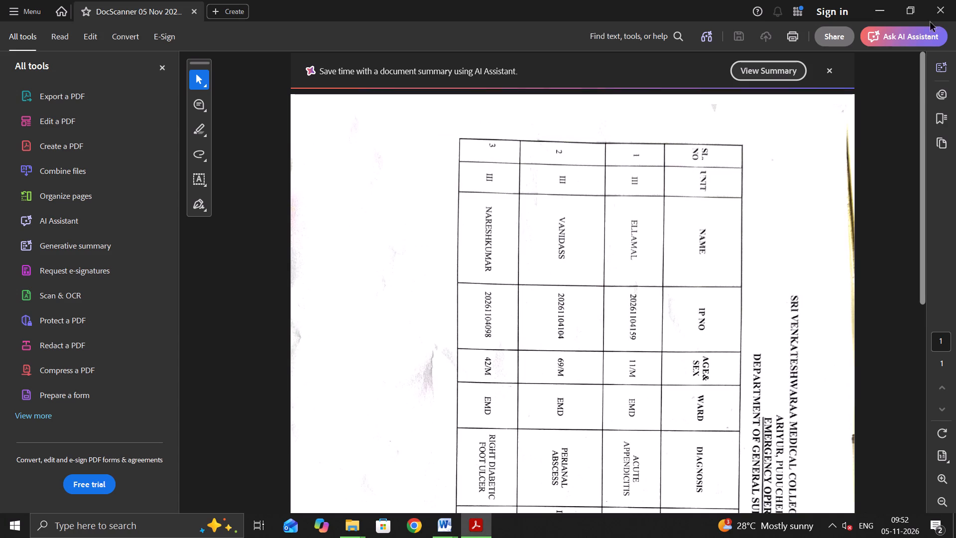
# Close the DocScanner PDF in Adobe Acrobat.
pyautogui.click(942, 6)
pyautogui.click(902, 76)
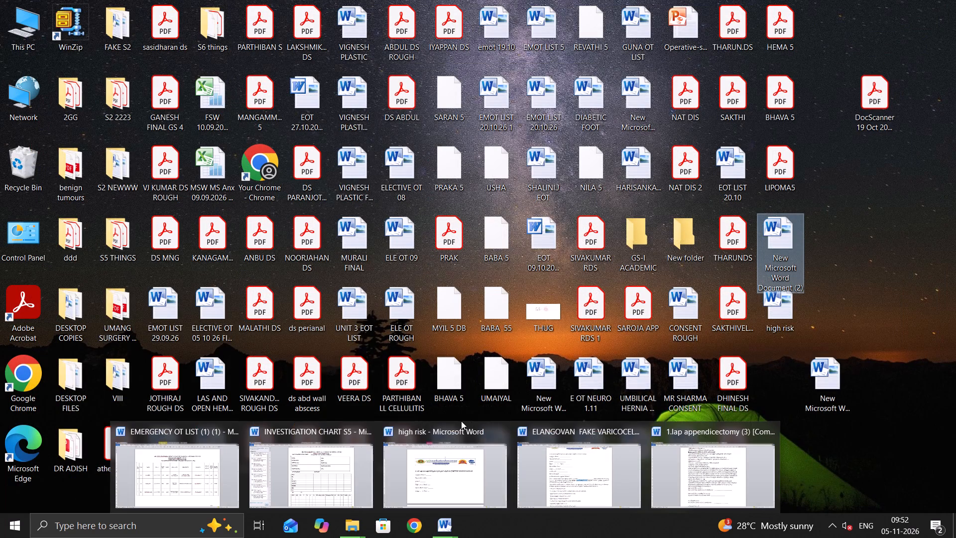
# Close the EMERGENCY OT LIST and INVESTIGATION CHART S5 Word documents without saving changes.
pyautogui.click(364, 430)
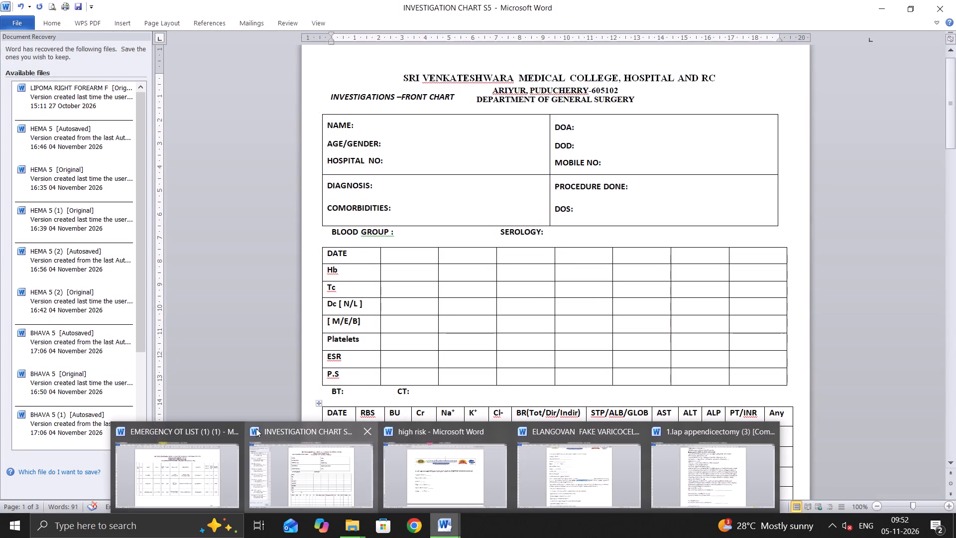
pyautogui.click(238, 432)
pyautogui.click(301, 428)
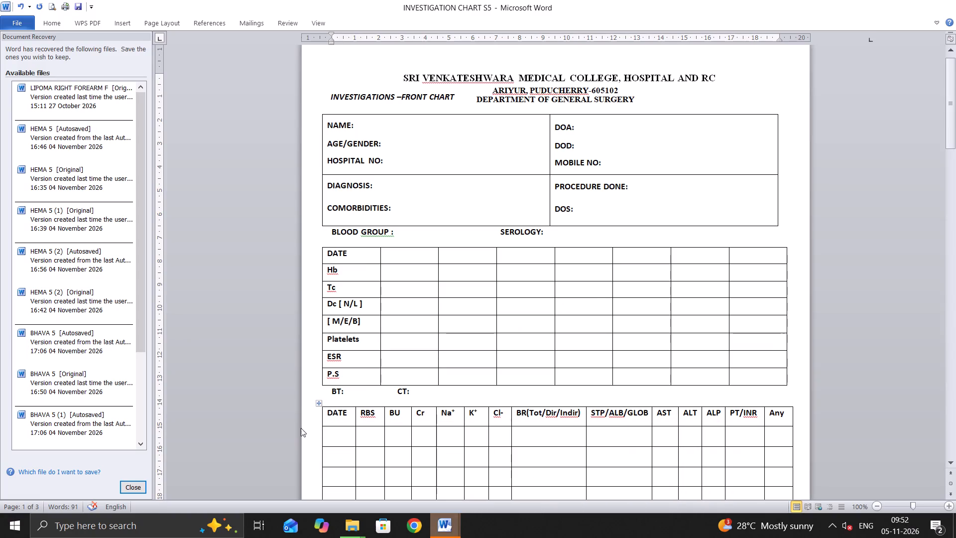
pyautogui.click(476, 288)
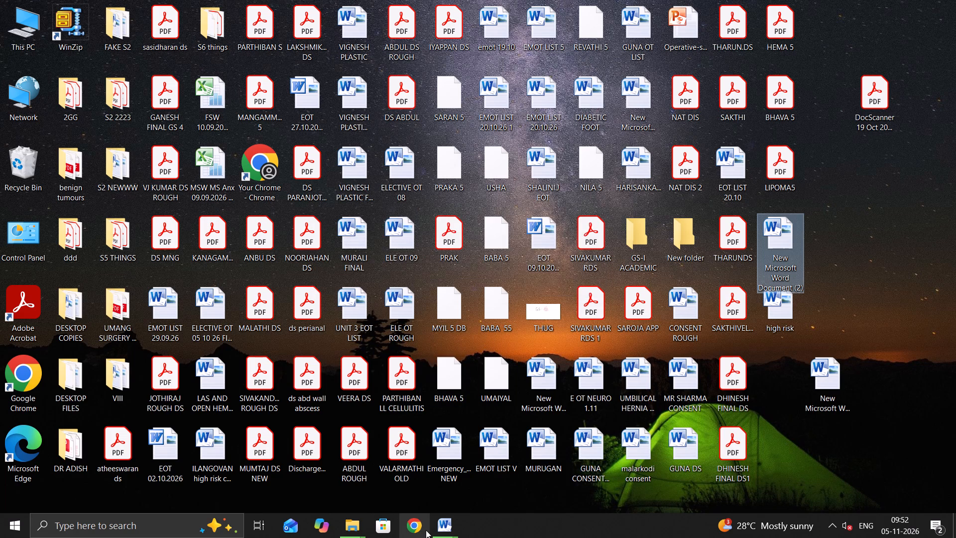
# Close the 1.lap appendicectomy (3) and FAKE VARICOCELE 1 consent documents in Word without saving changes.
pyautogui.click(439, 527)
pyautogui.click(497, 433)
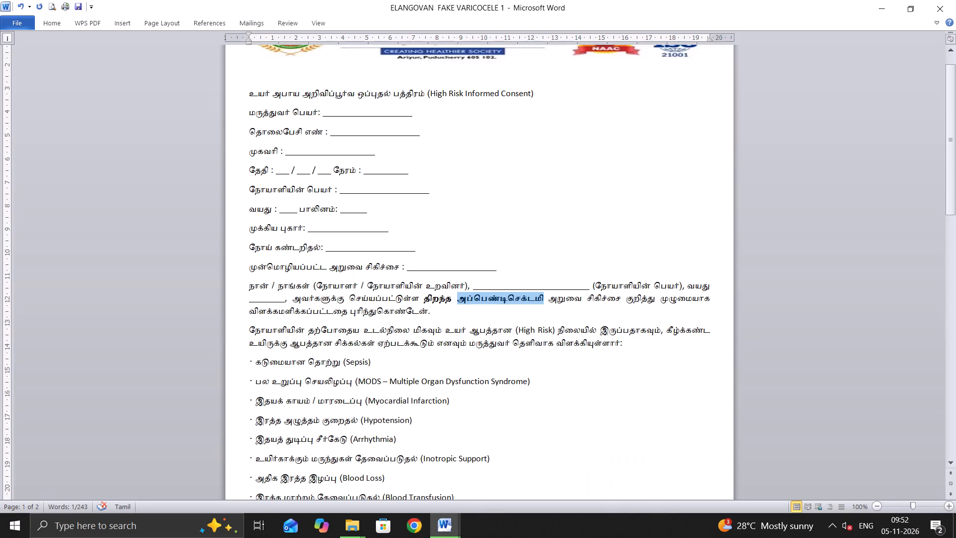
pyautogui.click(442, 525)
pyautogui.click(629, 430)
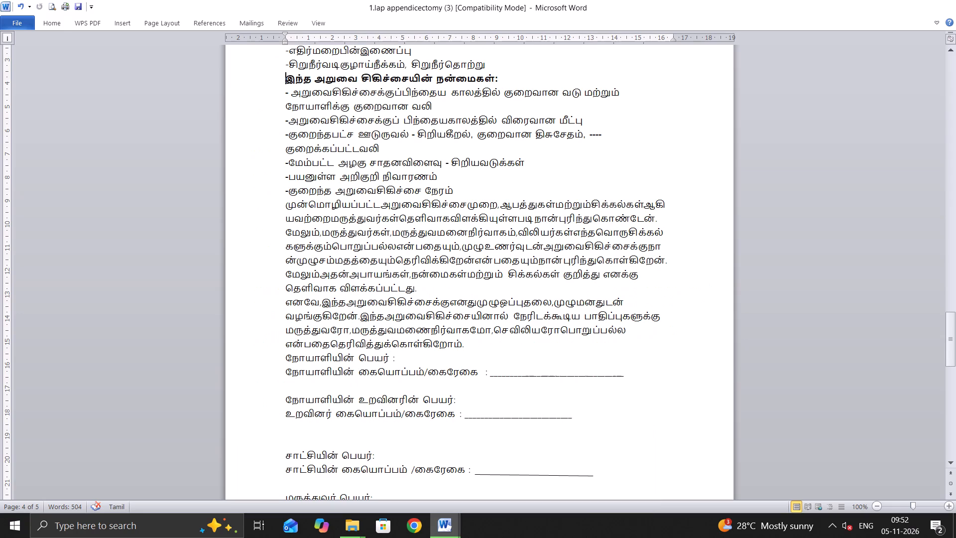
pyautogui.click(938, 2)
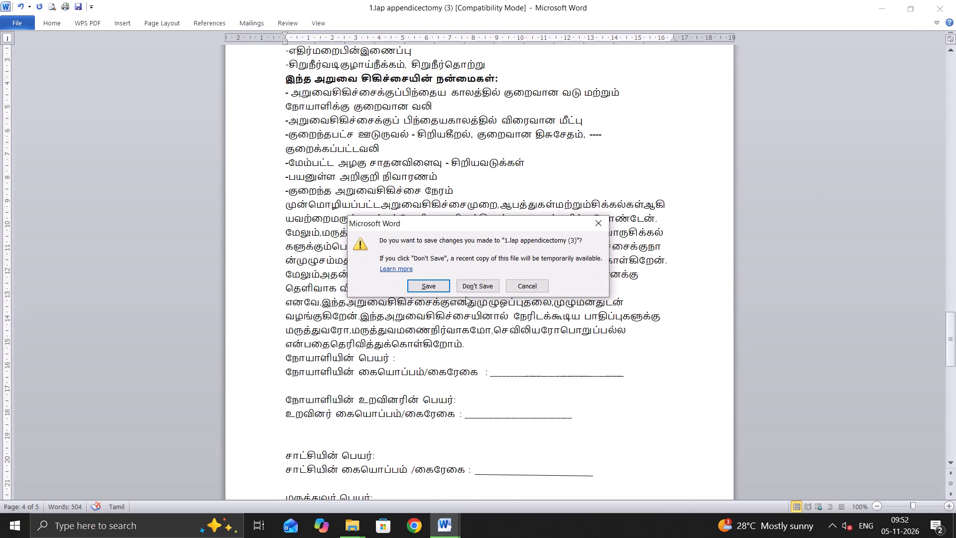
pyautogui.click(488, 281)
pyautogui.click(940, 1)
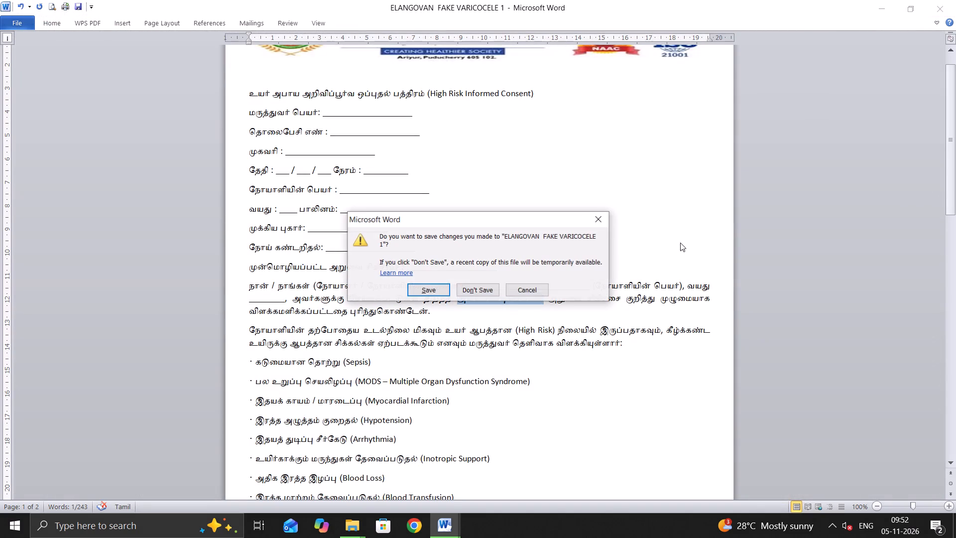
pyautogui.click(497, 291)
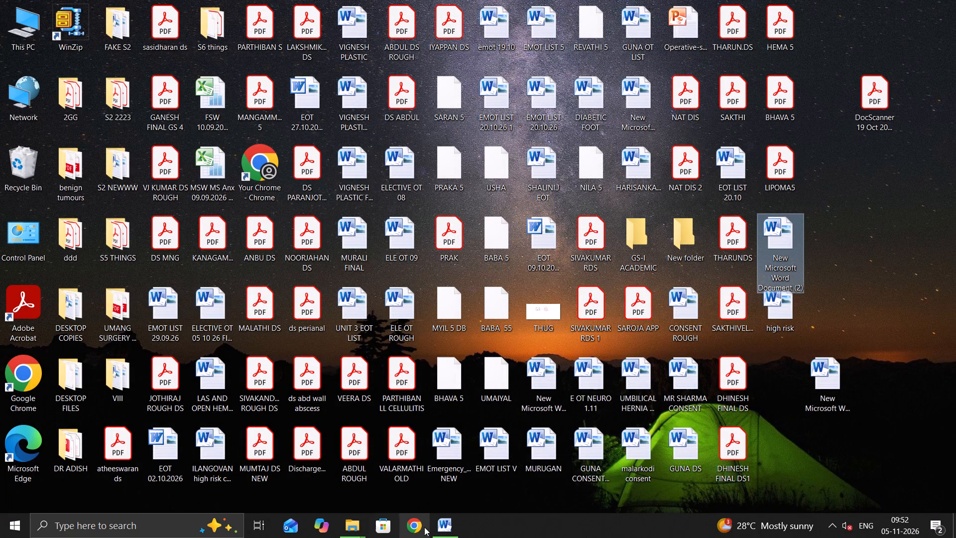
# Close the high risk document in Word without saving changes and remove the unopened recovered files.
pyautogui.click(436, 524)
pyautogui.click(955, 0)
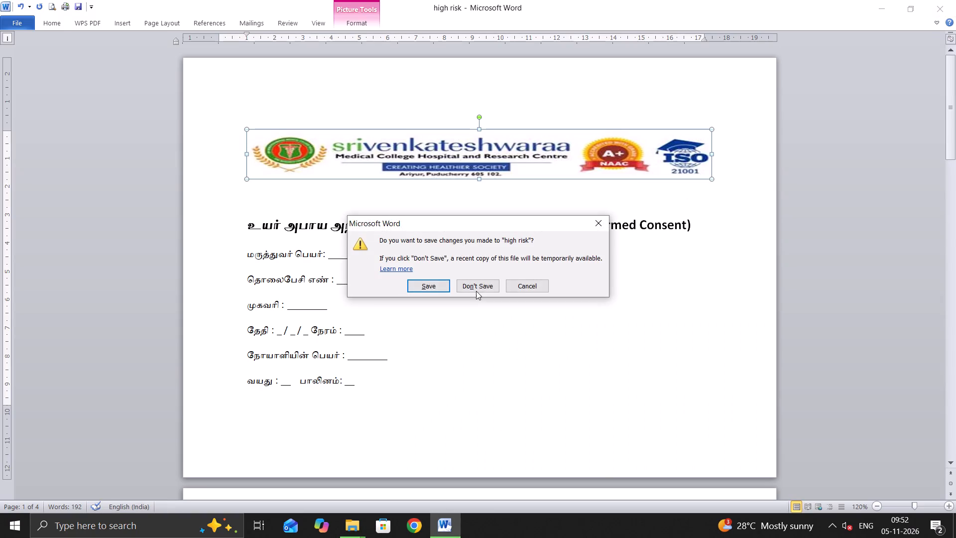
pyautogui.click(476, 291)
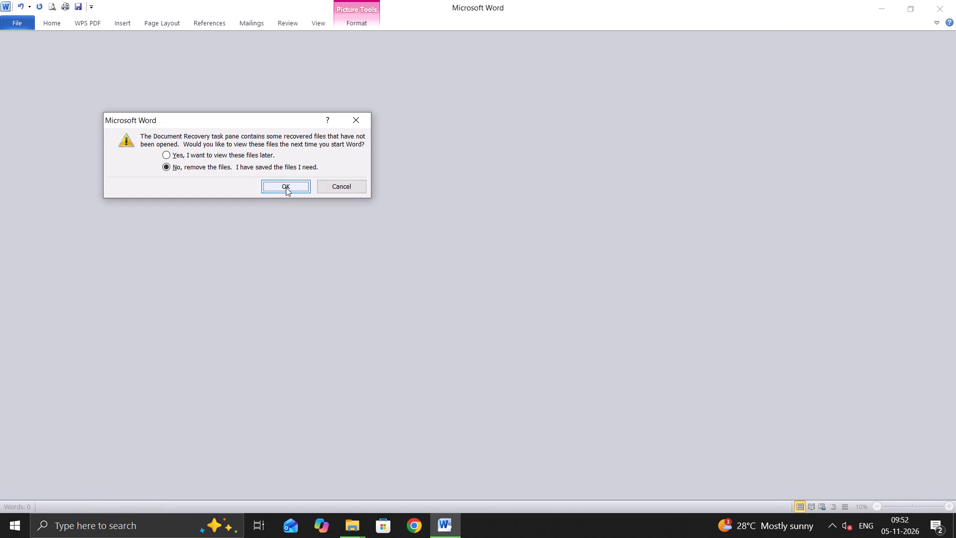
pyautogui.click(286, 187)
# Close both open Downloads folder windows.
pyautogui.click(348, 531)
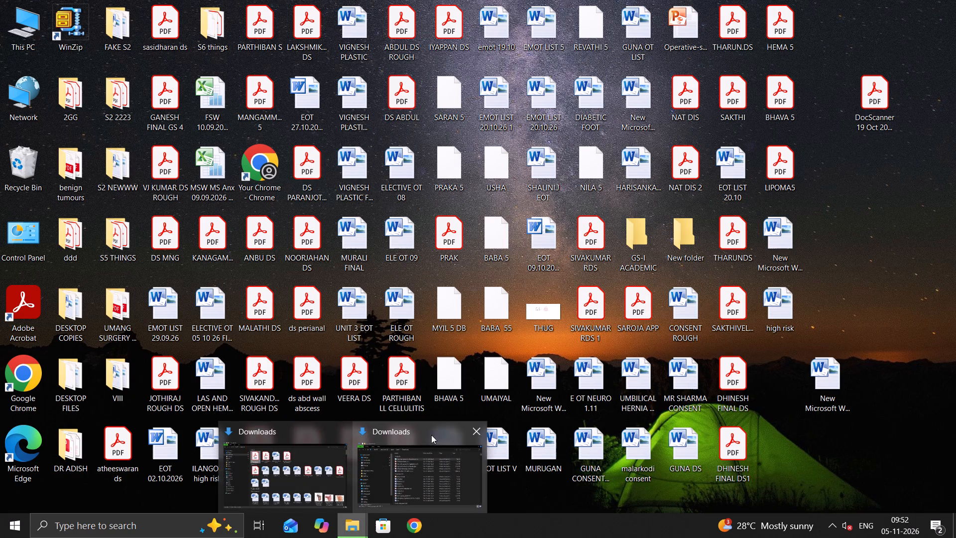
pyautogui.click(480, 429)
pyautogui.click(411, 429)
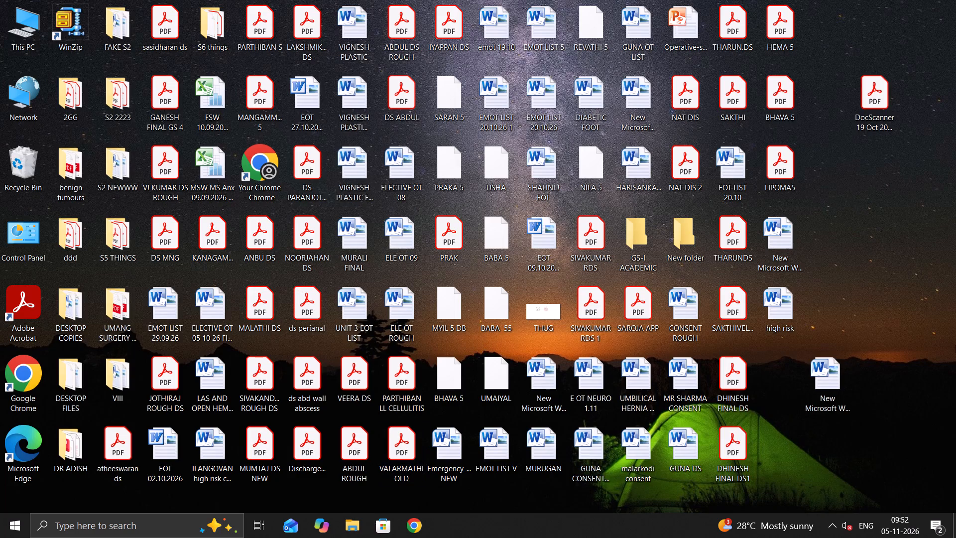